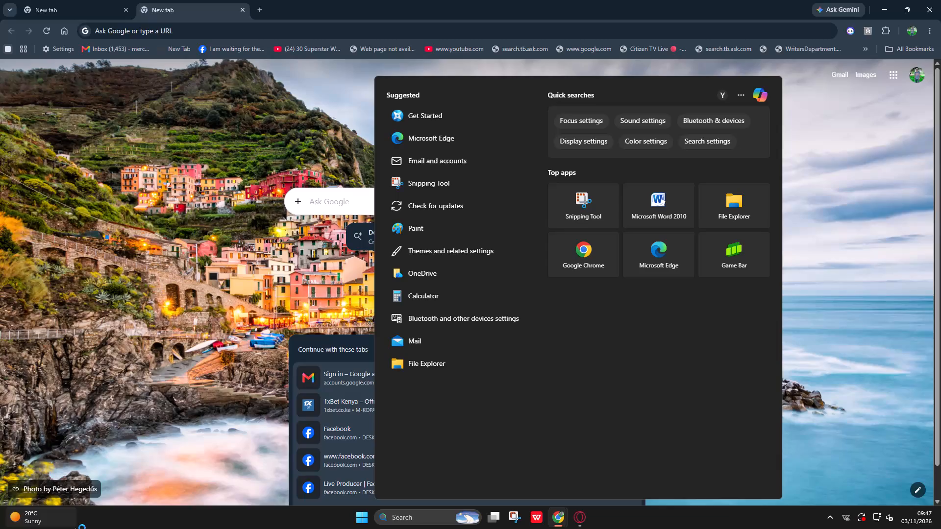
# Open the internal shared storage of the TECNO SPARK 30C phone in File Explorer.
pyautogui.tripleClick(741, 206)
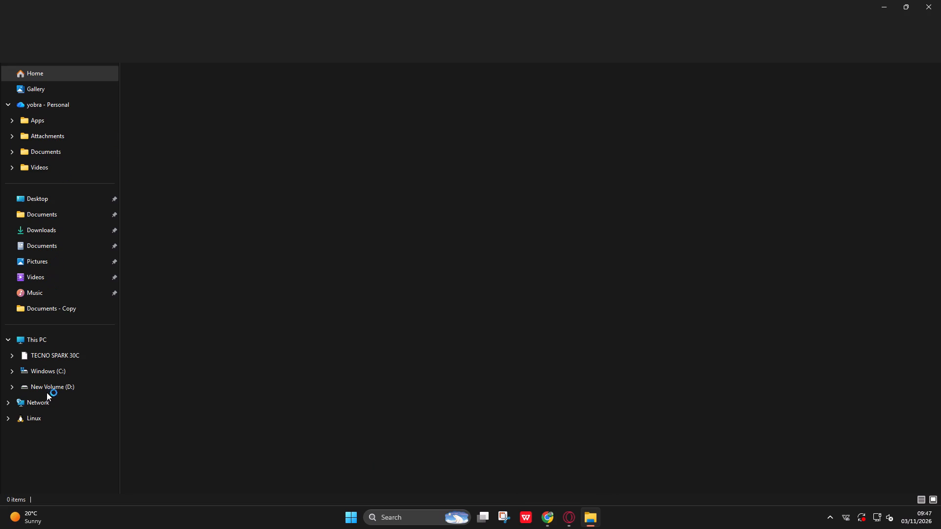
pyautogui.doubleClick(60, 361)
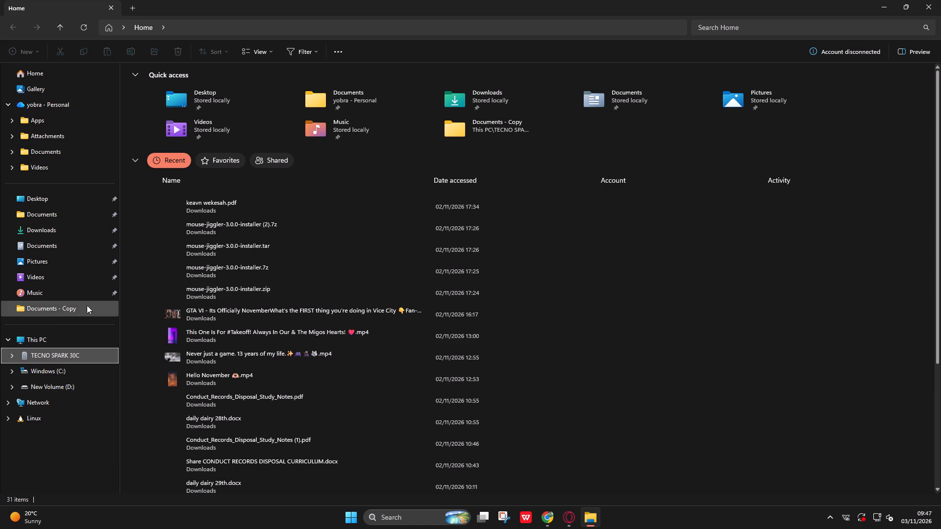
pyautogui.scroll(6, 304, 136)
pyautogui.scroll(-3, 393, 94)
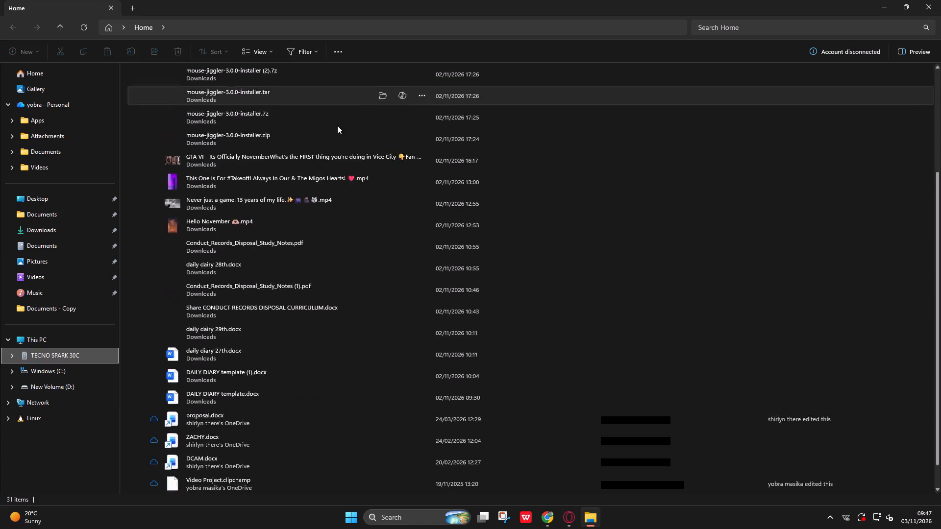
pyautogui.scroll(-3, 337, 125)
pyautogui.scroll(6, 265, 154)
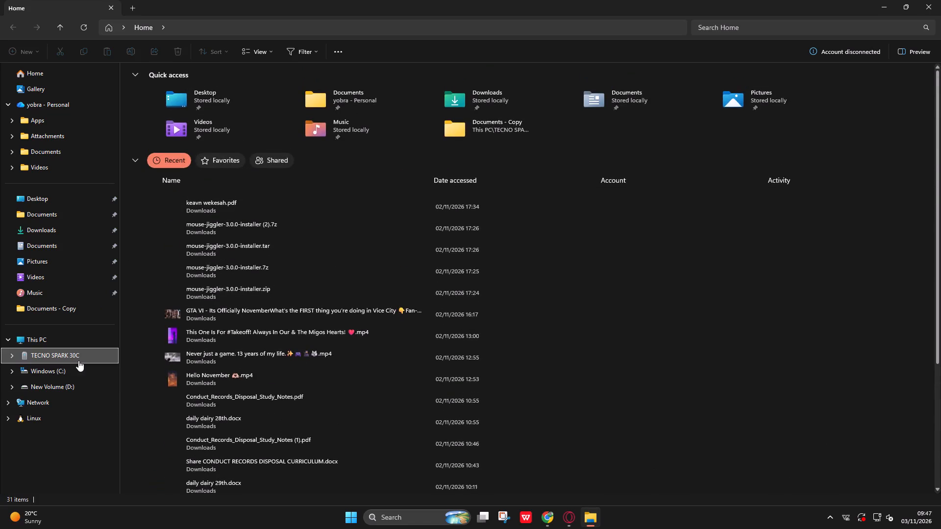
pyautogui.doubleClick(78, 361)
pyautogui.doubleClick(173, 82)
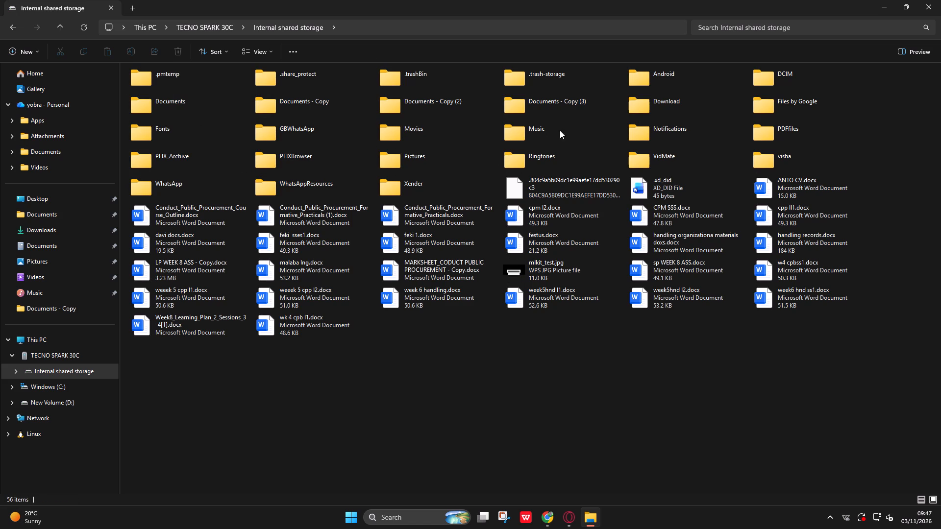
pyautogui.scroll(2, 608, 123)
# Open the MARKSHEET MANAGE MATERIAL ORGANIZATION Word document from the phone's Fonts folder.
pyautogui.doubleClick(425, 157)
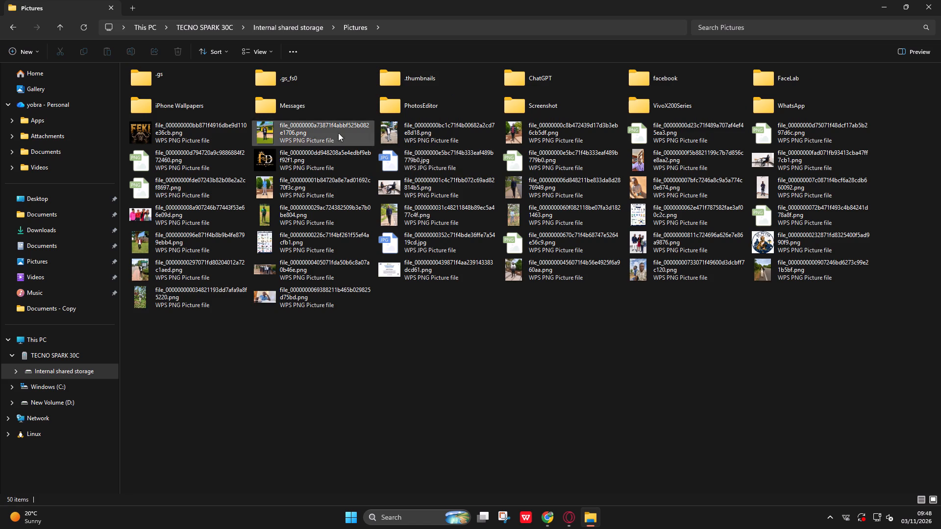
pyautogui.click(12, 30)
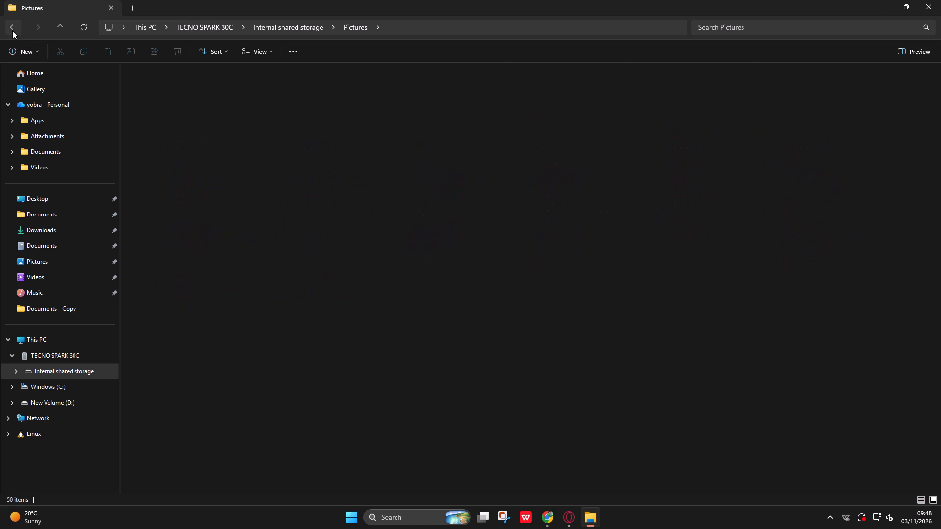
pyautogui.doubleClick(184, 137)
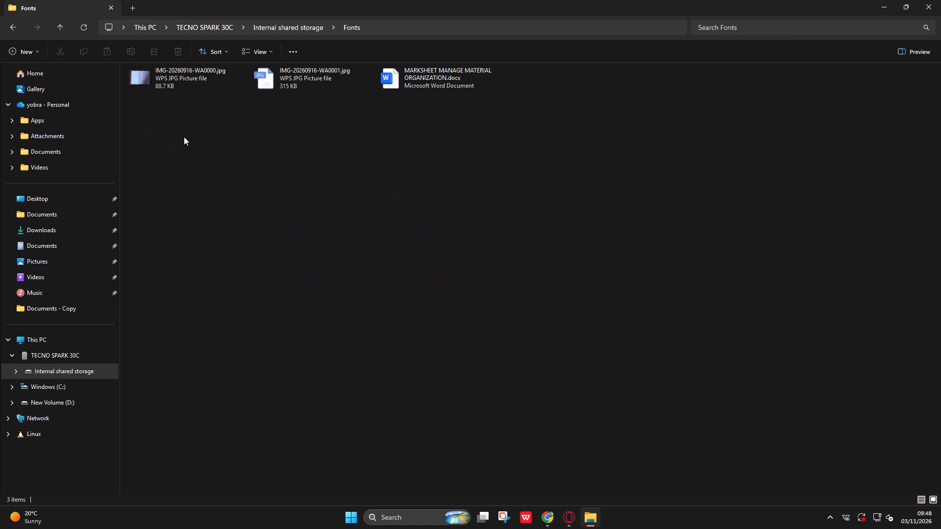
pyautogui.doubleClick(427, 75)
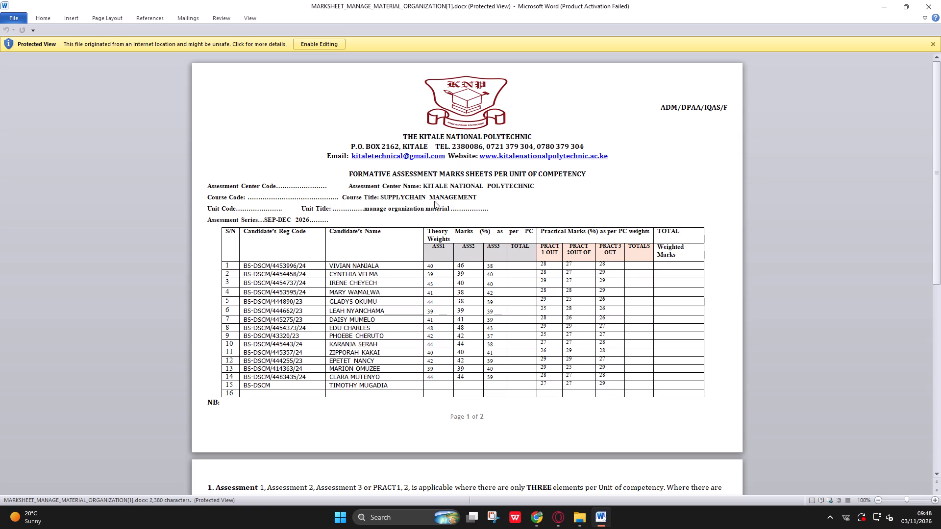
# Look over the mark sheet's header fields, candidates table and weighting notes.
pyautogui.click(583, 148)
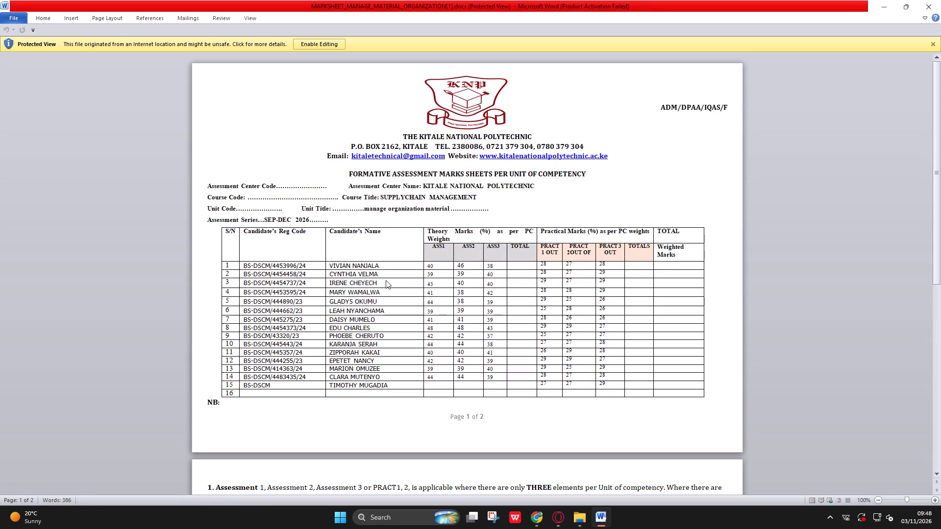
pyautogui.scroll(-4, 399, 287)
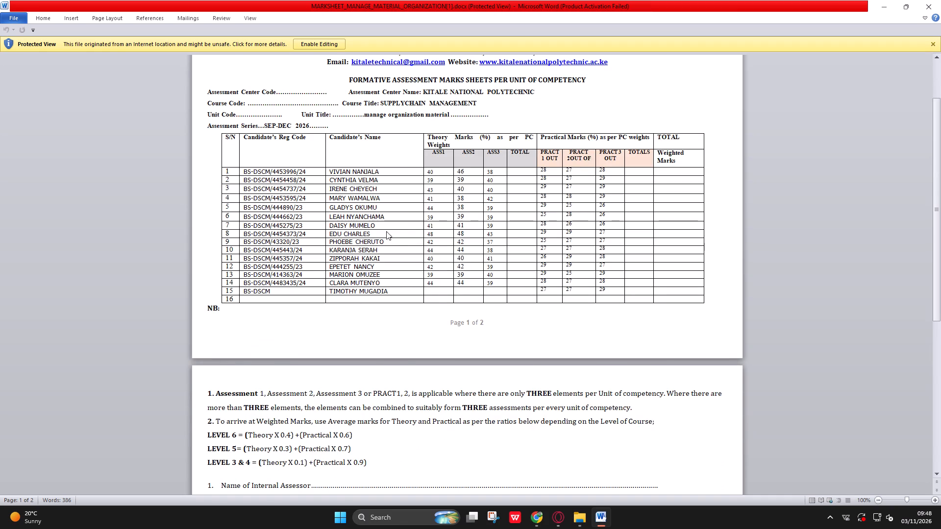
pyautogui.click(436, 176)
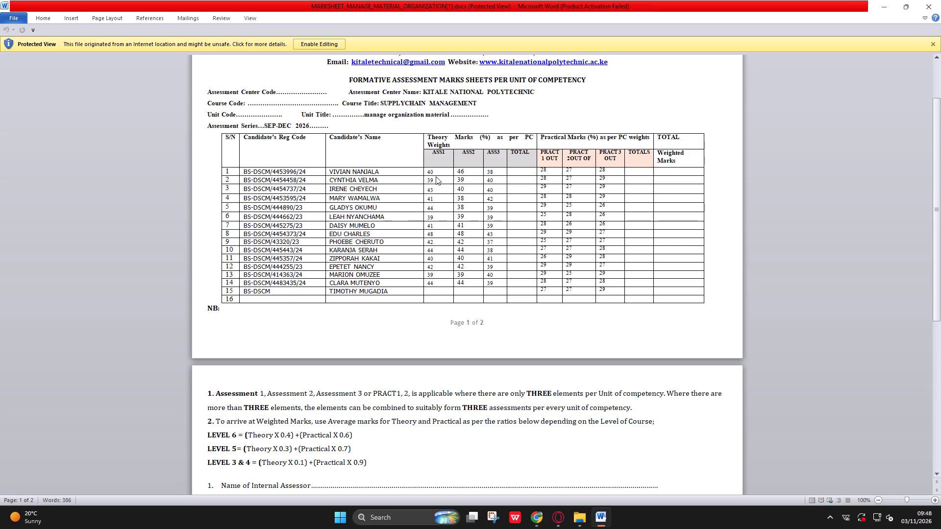
pyautogui.click(430, 171)
pyautogui.click(434, 171)
pyautogui.moveTo(339, 101); pyautogui.dragTo(347, 101)
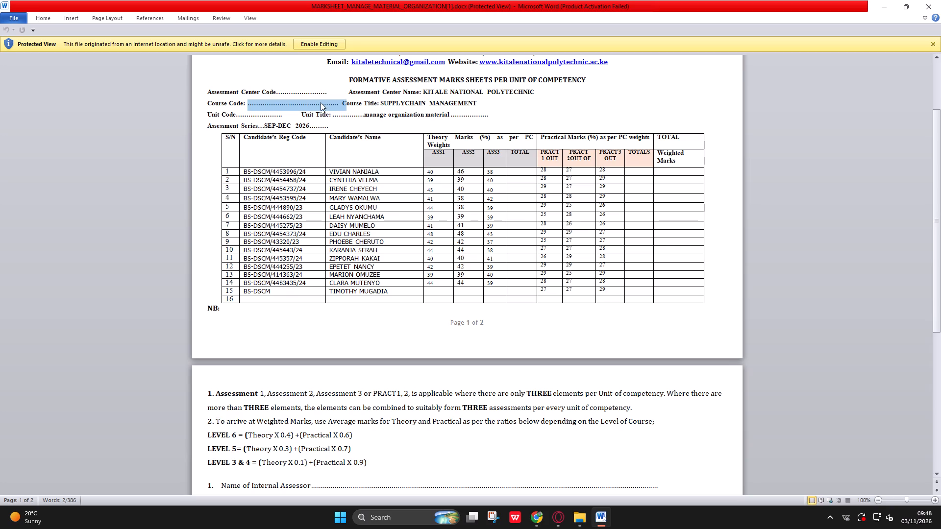
pyautogui.click(299, 94)
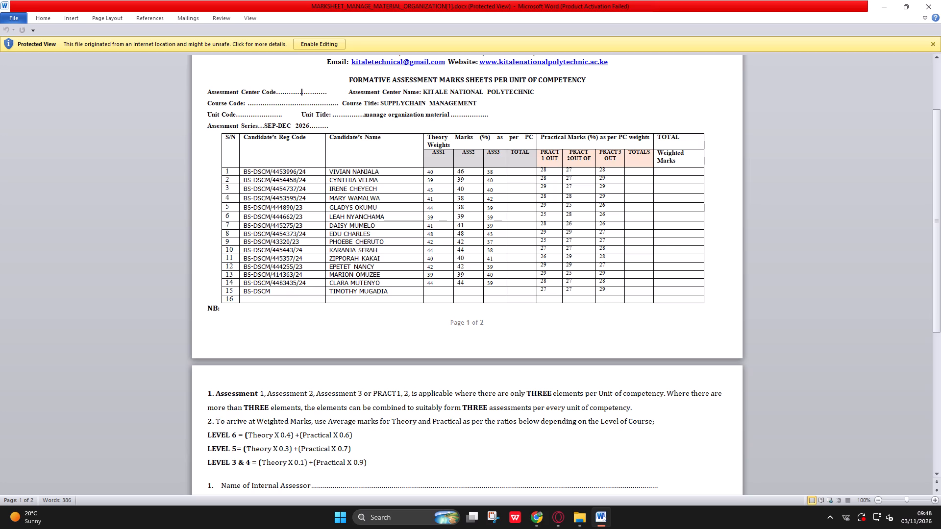
# Enable editing of the mark sheet opened in Protected View.
pyautogui.click(273, 293)
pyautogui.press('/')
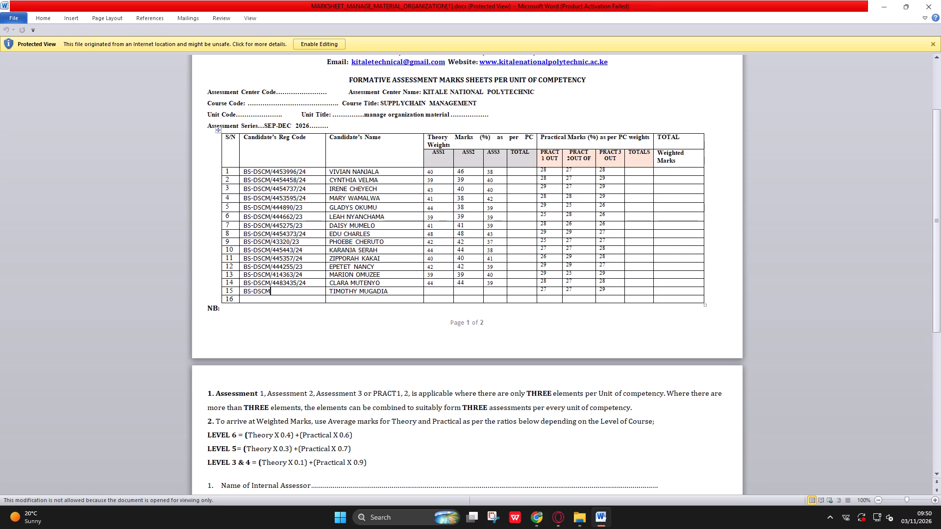
pyautogui.click(330, 44)
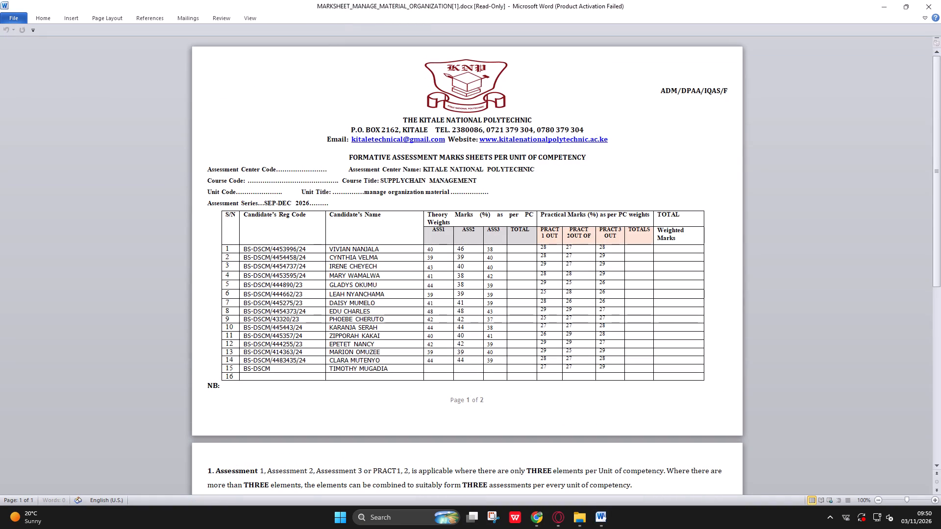
# Complete the candidate's registration code in row 15 of the marks table.
pyautogui.click(279, 370)
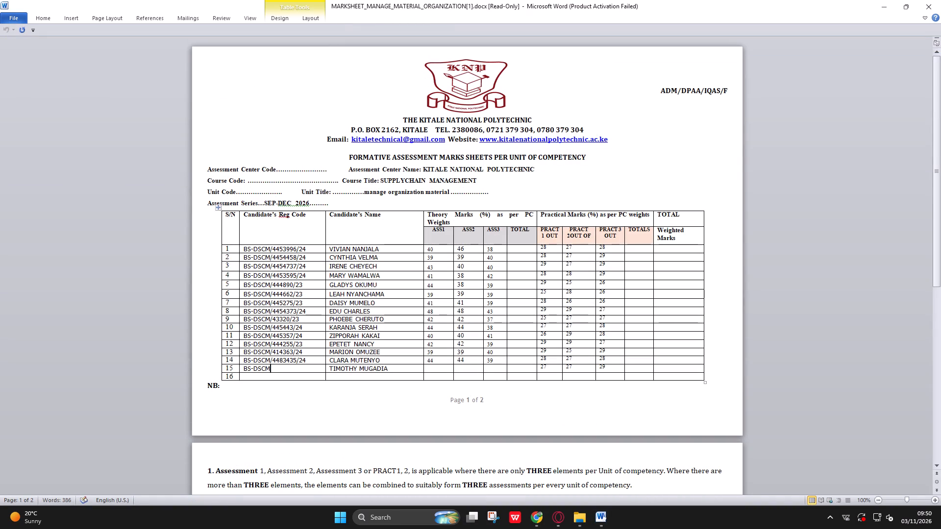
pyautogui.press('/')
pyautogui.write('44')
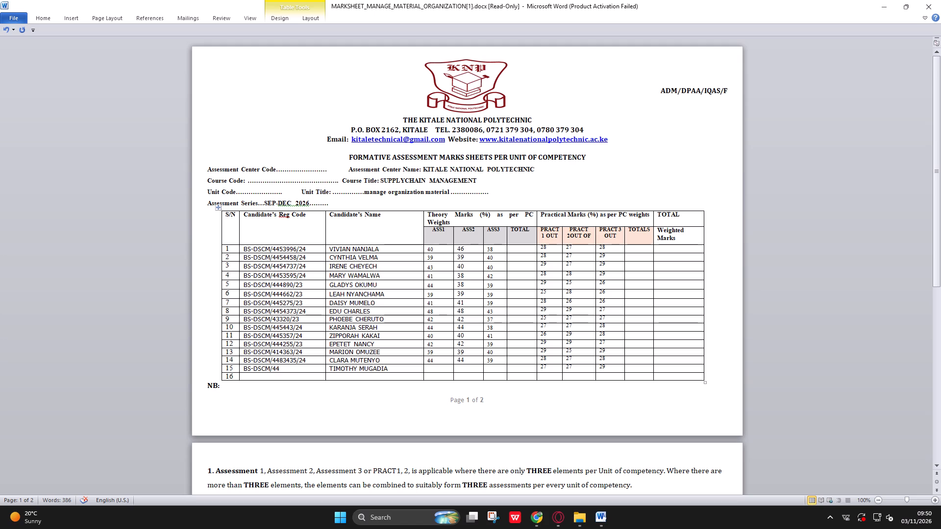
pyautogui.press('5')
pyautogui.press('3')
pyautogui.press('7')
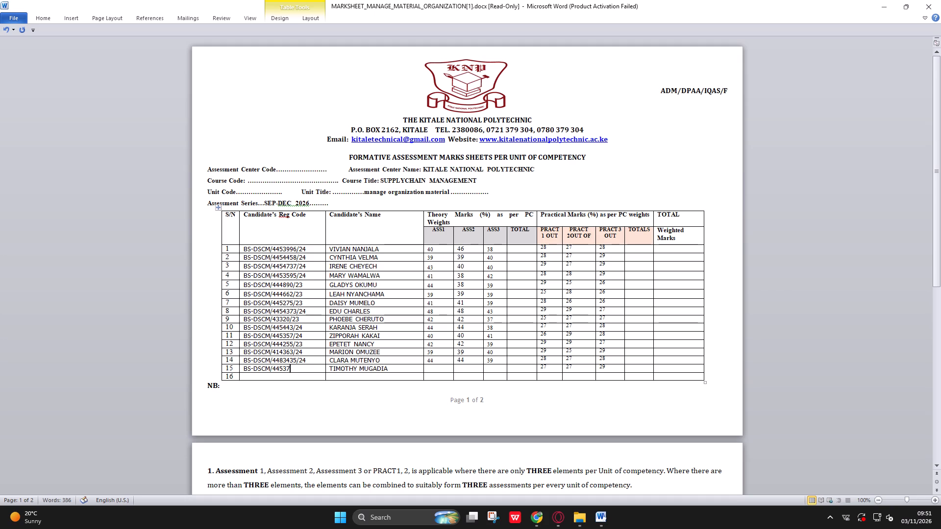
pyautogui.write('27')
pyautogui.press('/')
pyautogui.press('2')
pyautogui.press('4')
# Replace the unit title in the mark sheet's header with CONDUCT PUBLIC PROCUREMENT.
pyautogui.click(287, 167)
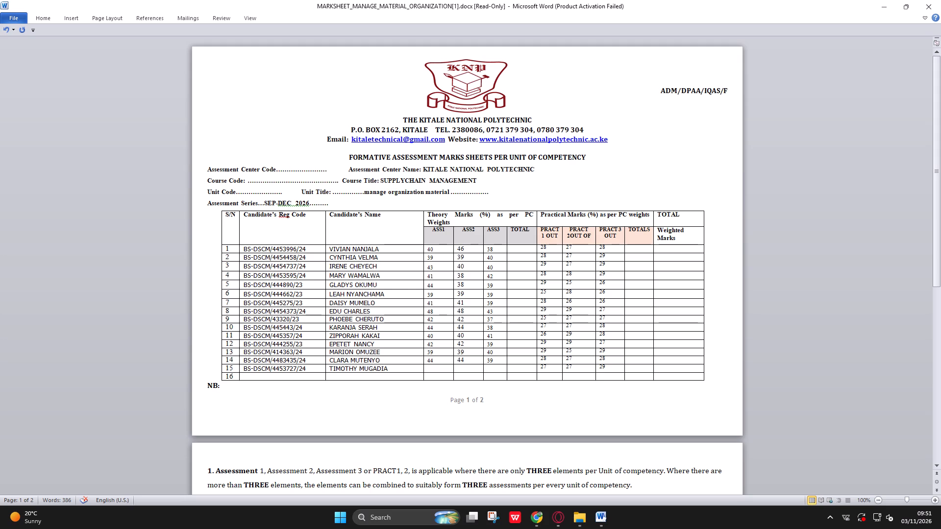
pyautogui.click(336, 192)
pyautogui.moveTo(364, 192); pyautogui.dragTo(449, 191)
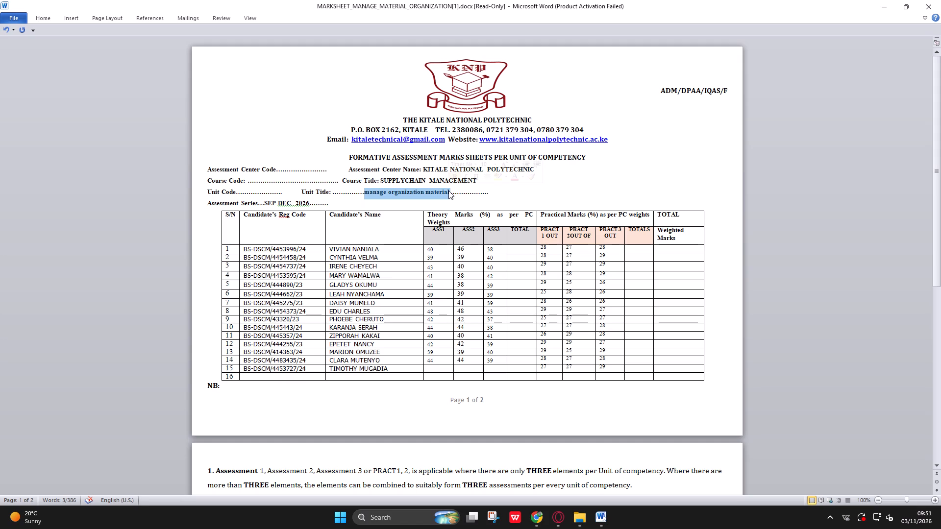
pyautogui.press('BackSpace')
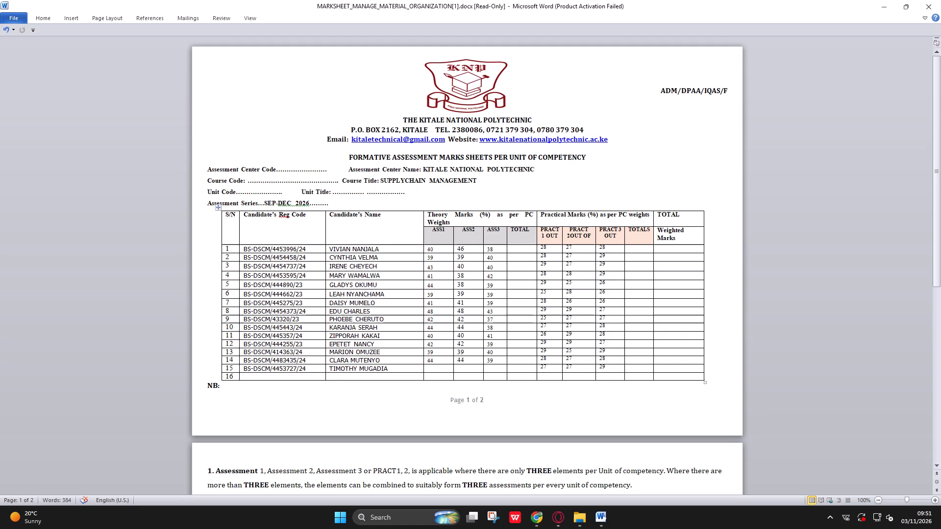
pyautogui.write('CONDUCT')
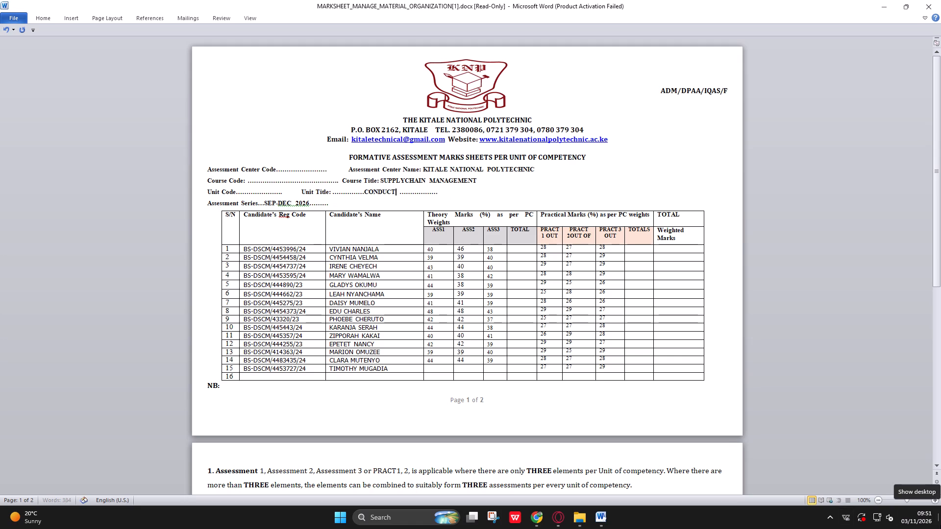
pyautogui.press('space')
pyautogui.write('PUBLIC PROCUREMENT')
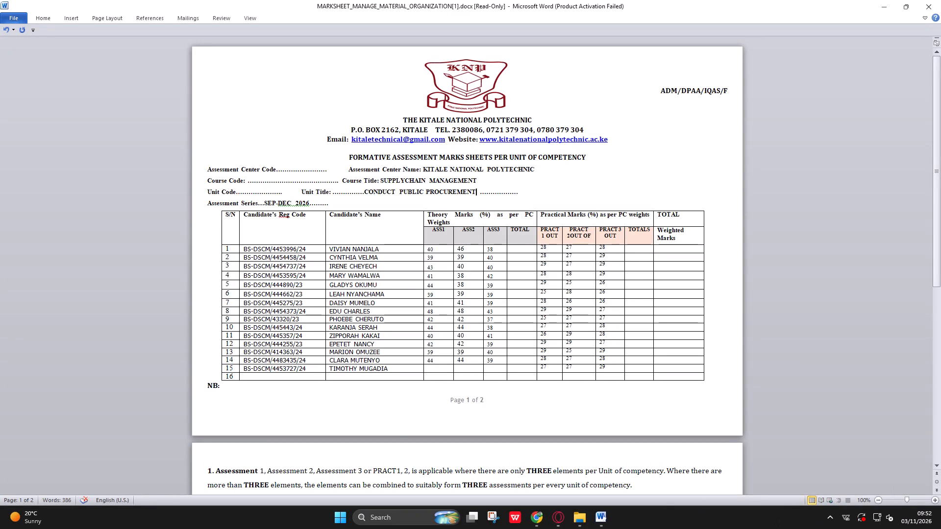
# Set the theory marks of the candidate in row 3 to 47 for ASS1, 48 for ASS2 and 48 for ASS3.
pyautogui.click(445, 252)
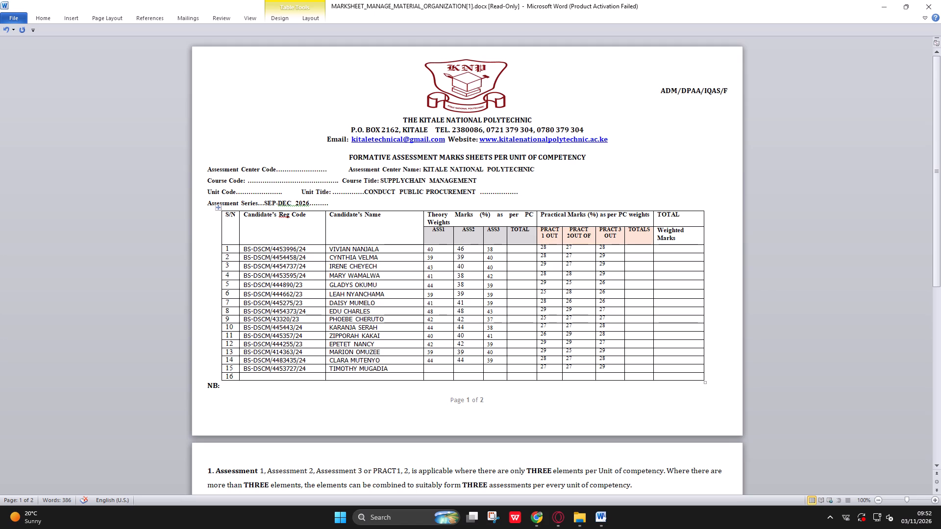
pyautogui.click(446, 265)
pyautogui.press('BackSpace')
pyautogui.press('BackSpace')
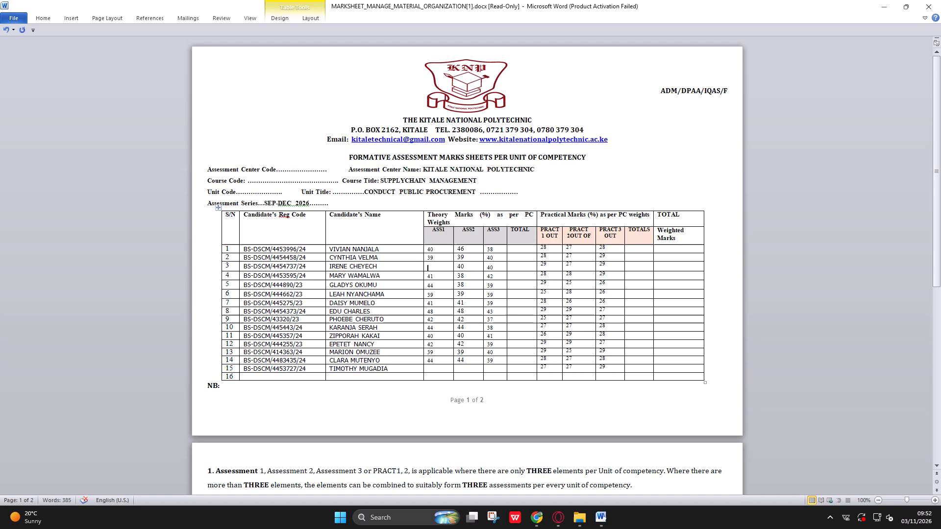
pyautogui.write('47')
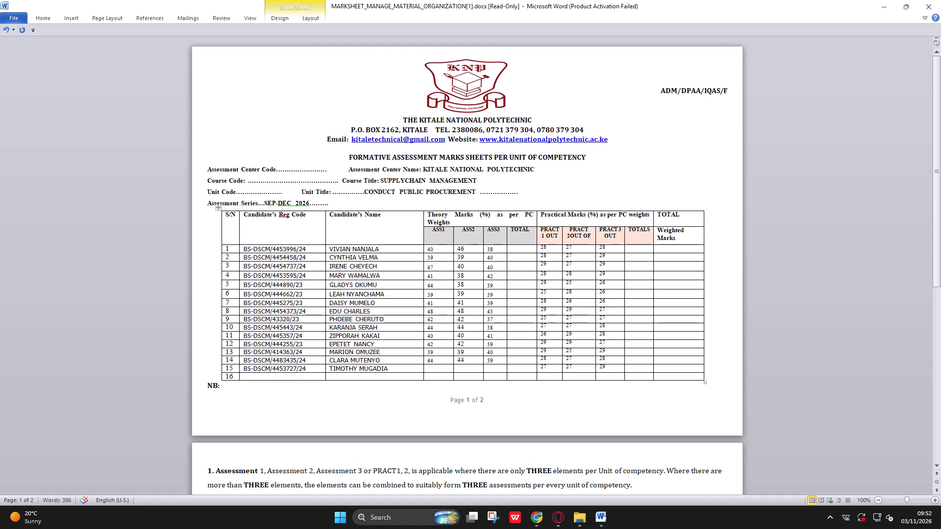
pyautogui.click(468, 270)
pyautogui.press('BackSpace')
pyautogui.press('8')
pyautogui.click(501, 267)
pyautogui.press('BackSpace')
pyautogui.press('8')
# Set the practical marks of the candidate in row 3 to 27 for PRACT 1 and 28 for PRACT 3.
pyautogui.click(554, 266)
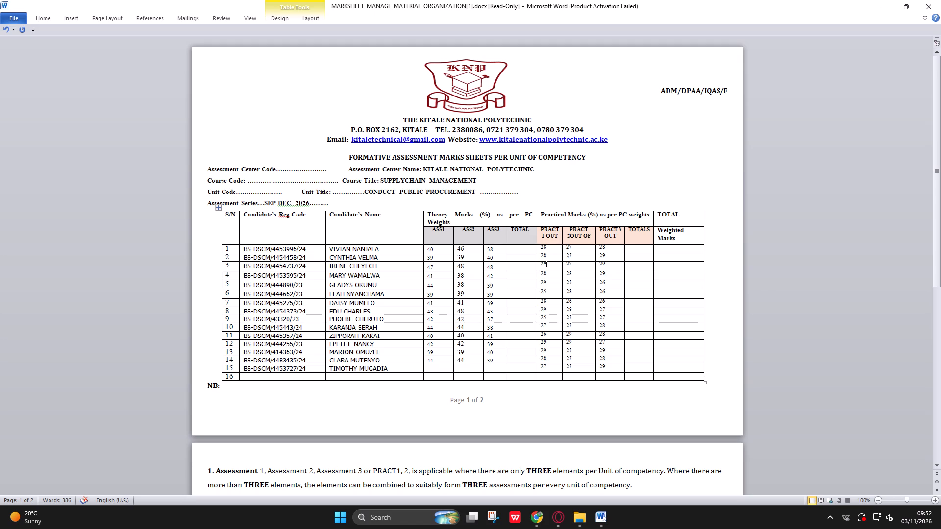
pyautogui.press('BackSpace')
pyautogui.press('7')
pyautogui.click(612, 267)
pyautogui.press('BackSpace')
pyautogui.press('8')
# Set the theory marks of the candidate in row 11 to 47 for ASS1, 48 for ASS2 and 48 for ASS3.
pyautogui.click(433, 333)
pyautogui.press('BackSpace')
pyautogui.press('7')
pyautogui.click(465, 334)
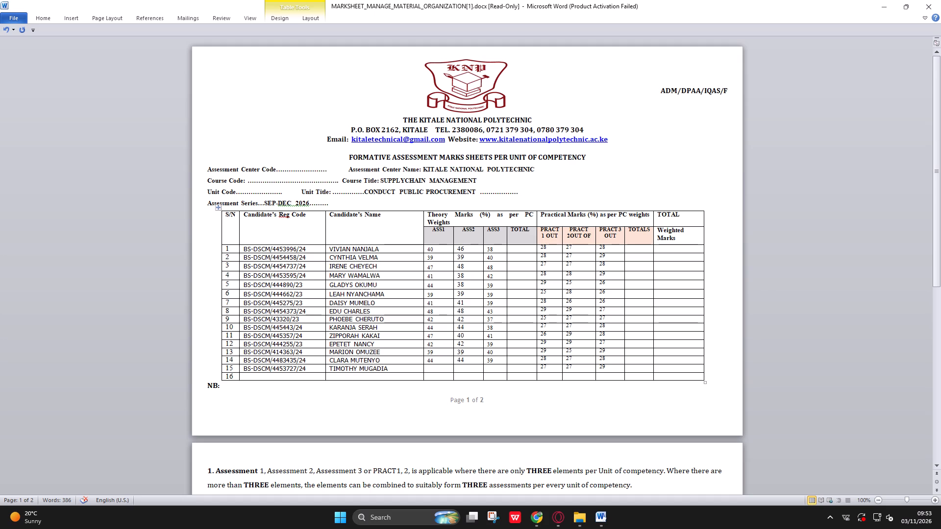
pyautogui.press('BackSpace')
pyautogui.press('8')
pyautogui.click(493, 334)
pyautogui.press('BackSpace')
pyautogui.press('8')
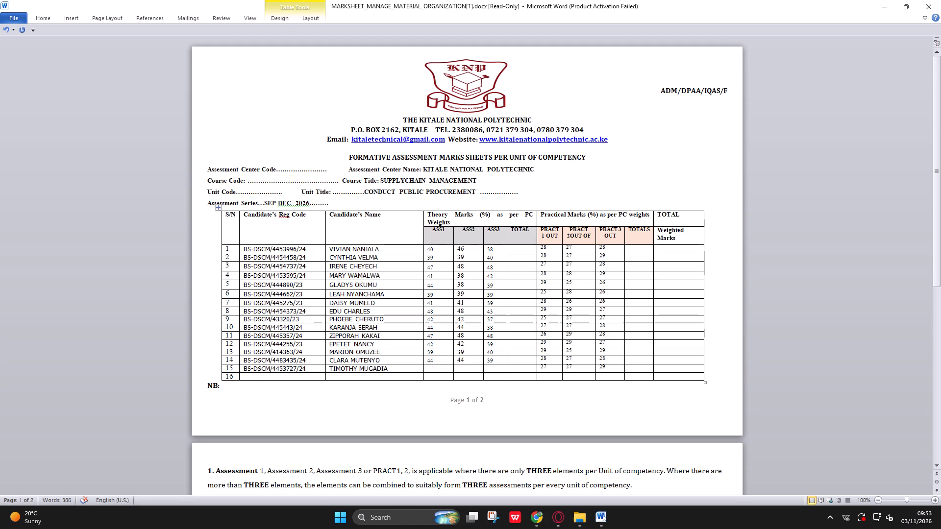
# Set the practical marks of the candidate in row 11 to 28 for both PRACT 1 and PRACT 2.
pyautogui.click(552, 333)
pyautogui.click(551, 337)
pyautogui.press('BackSpace')
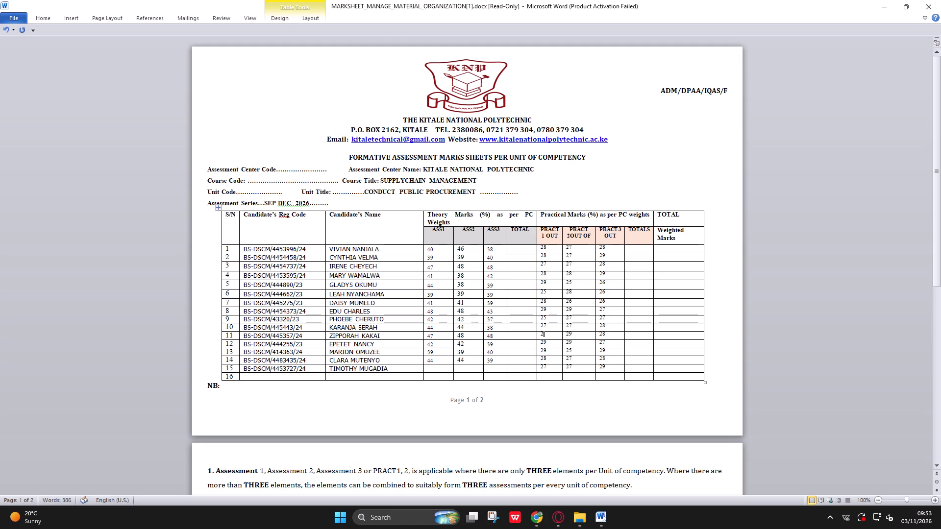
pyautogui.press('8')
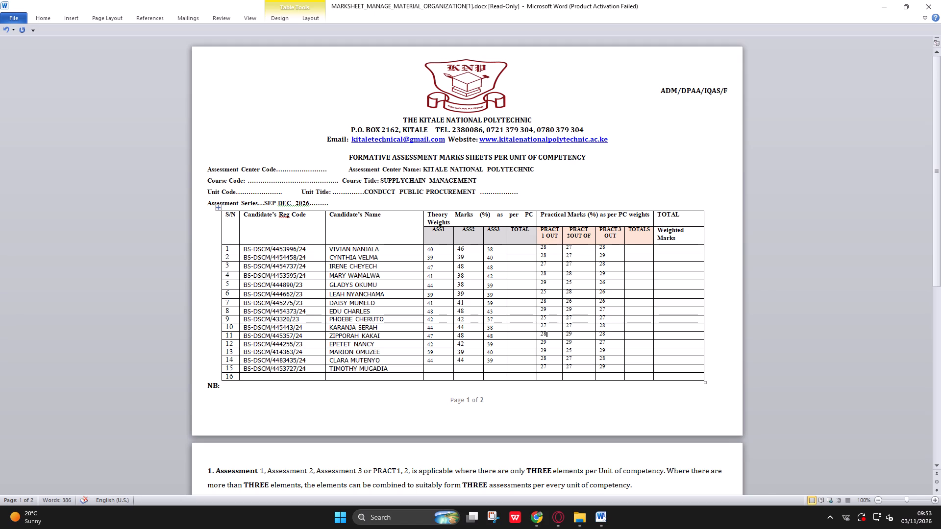
pyautogui.click(573, 333)
pyautogui.click(574, 337)
pyautogui.press('BackSpace')
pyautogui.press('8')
# Set the theory marks of the candidate in row 1 to 44 for ASS1, 49 for ASS2 and 39 for ASS3.
pyautogui.click(439, 248)
pyautogui.press('BackSpace')
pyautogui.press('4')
pyautogui.click(466, 251)
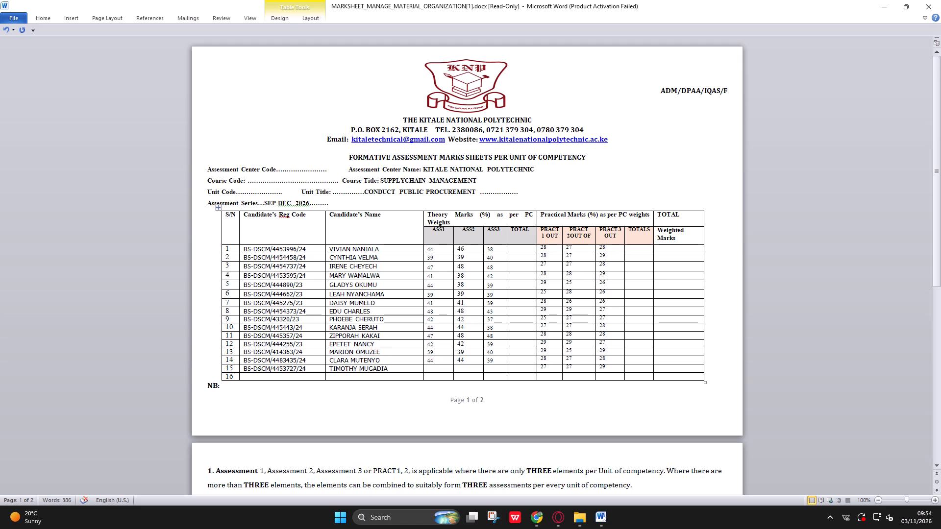
pyautogui.press('BackSpace')
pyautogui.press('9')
pyautogui.click(497, 250)
pyautogui.press('BackSpace')
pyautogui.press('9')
# Set the practical marks of the candidate in row 1 to 27 for PRACT 1, 28 for PRACT 2 and 29 for PRACT 3.
pyautogui.click(556, 247)
pyautogui.press('BackSpace')
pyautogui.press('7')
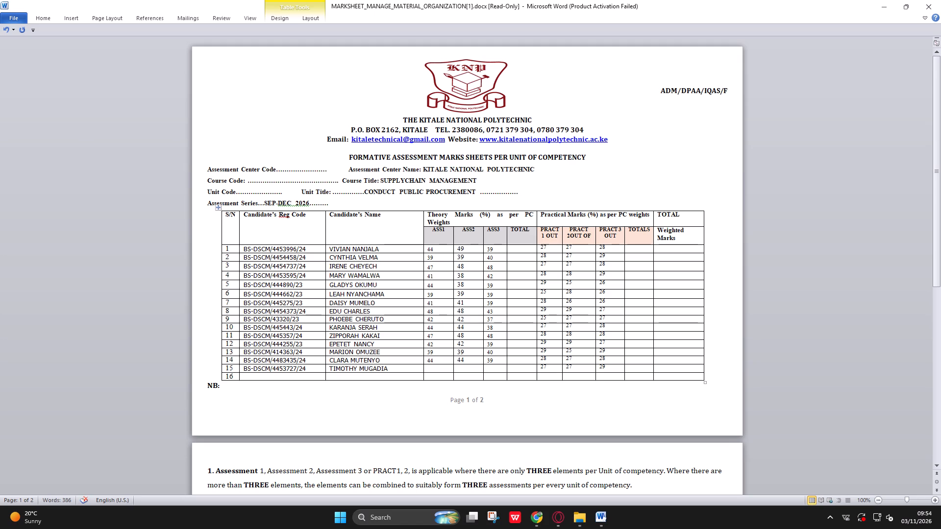
pyautogui.click(574, 248)
pyautogui.press('BackSpace')
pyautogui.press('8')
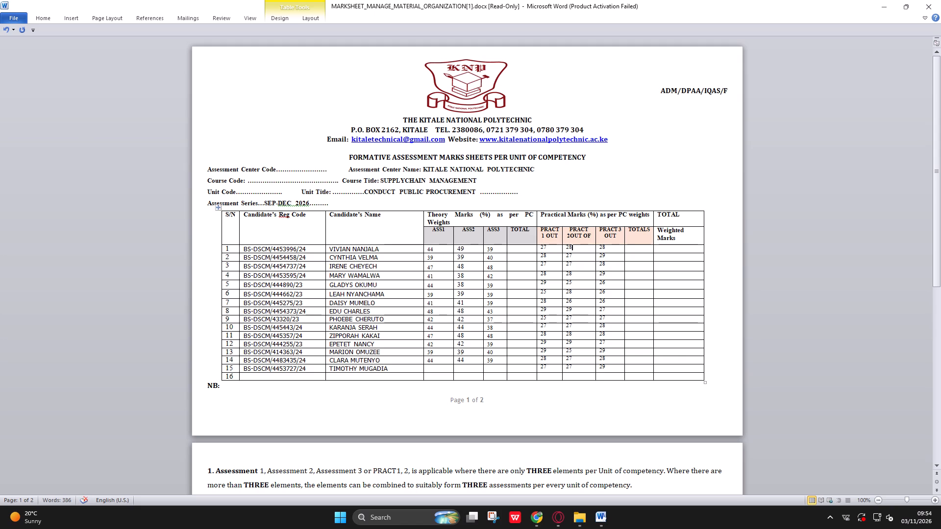
pyautogui.click(608, 247)
pyautogui.press('BackSpace')
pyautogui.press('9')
# Set the theory marks of the candidate in row 4 to 46 for ASS1, 47 for ASS2 and 48 for ASS3.
pyautogui.click(432, 276)
pyautogui.press('BackSpace')
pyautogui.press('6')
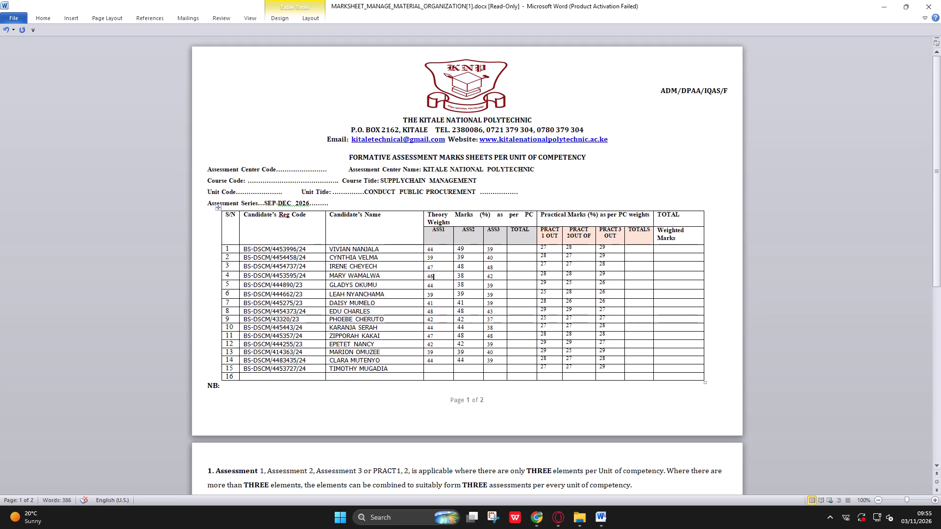
pyautogui.click(466, 273)
pyautogui.press('BackSpace')
pyautogui.press('BackSpace')
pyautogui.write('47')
pyautogui.click(497, 278)
pyautogui.press('BackSpace')
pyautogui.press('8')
# Set the practical marks of the candidate in row 4 to 26 for PRACT 1 and 28 for PRACT 3.
pyautogui.click(548, 274)
pyautogui.press('BackSpace')
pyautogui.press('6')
pyautogui.click(575, 275)
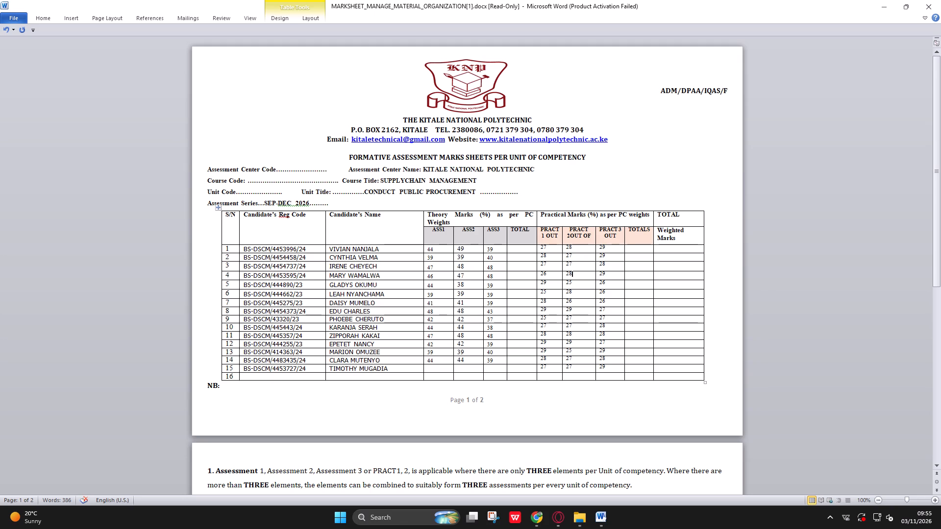
pyautogui.click(609, 273)
pyautogui.press('BackSpace')
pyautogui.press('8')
# Set the theory marks of the candidate in row 8 to 49 for ASS2 and 48 for ASS3.
pyautogui.click(440, 309)
pyautogui.click(469, 310)
pyautogui.press('BackSpace')
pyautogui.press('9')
pyautogui.click(502, 313)
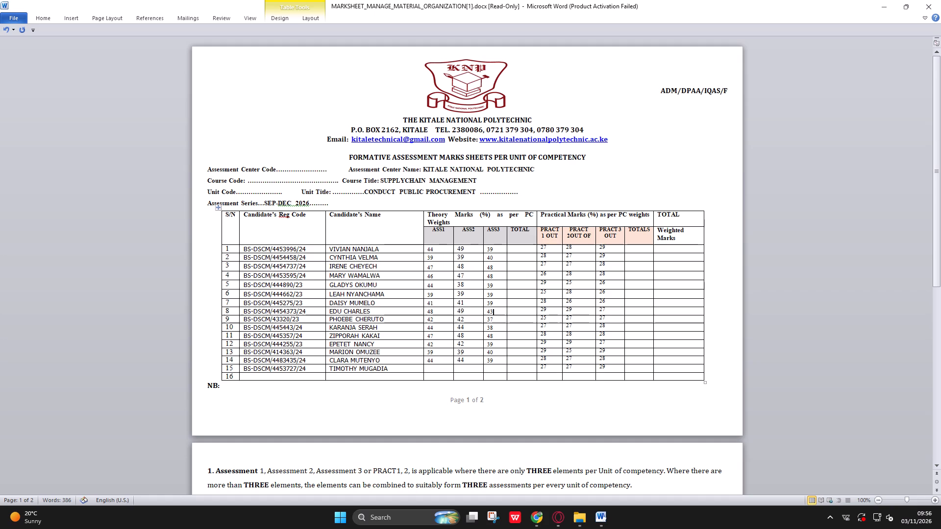
pyautogui.press('BackSpace')
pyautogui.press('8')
# Set the practical marks of the candidate in row 8 to 27 for PRACT 1, 28 for PRACT 2 and 29 for PRACT 3.
pyautogui.click(548, 309)
pyautogui.press('BackSpace')
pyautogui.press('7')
pyautogui.click(584, 310)
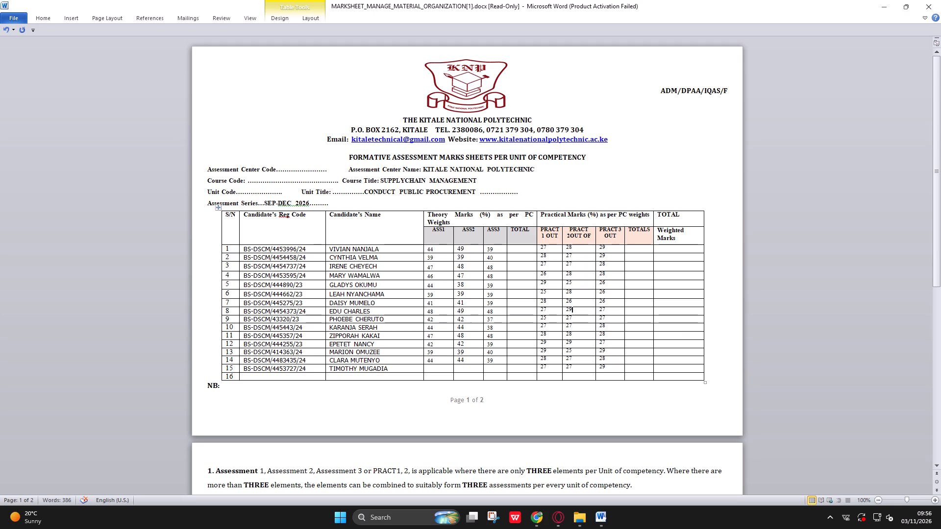
pyautogui.press('BackSpace')
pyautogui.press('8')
pyautogui.click(605, 311)
pyautogui.press('BackSpace')
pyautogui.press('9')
# Set the theory marks of the candidate in row 13 to 48 for ASS1, ASS2 and ASS3.
pyautogui.click(434, 354)
pyautogui.press('BackSpace')
pyautogui.press('BackSpace')
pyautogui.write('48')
pyautogui.click(471, 350)
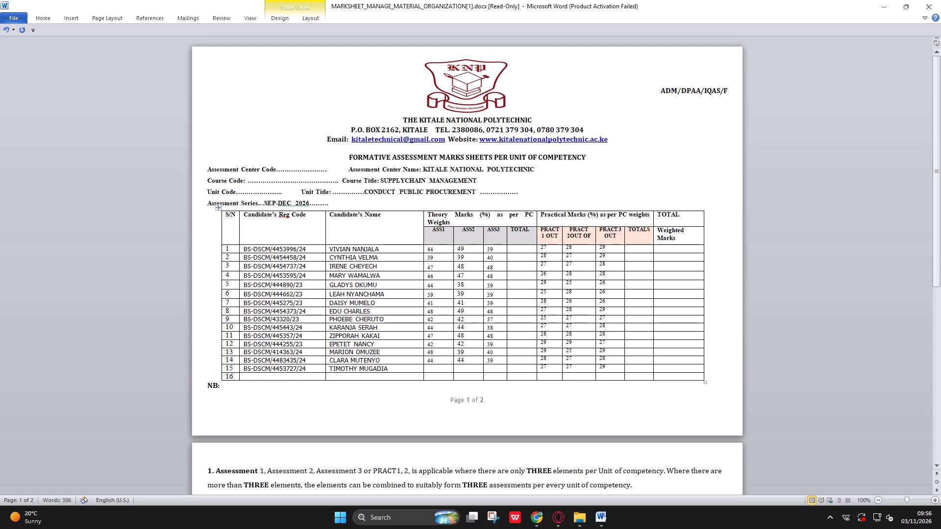
pyautogui.press('BackSpace')
pyautogui.press('BackSpace')
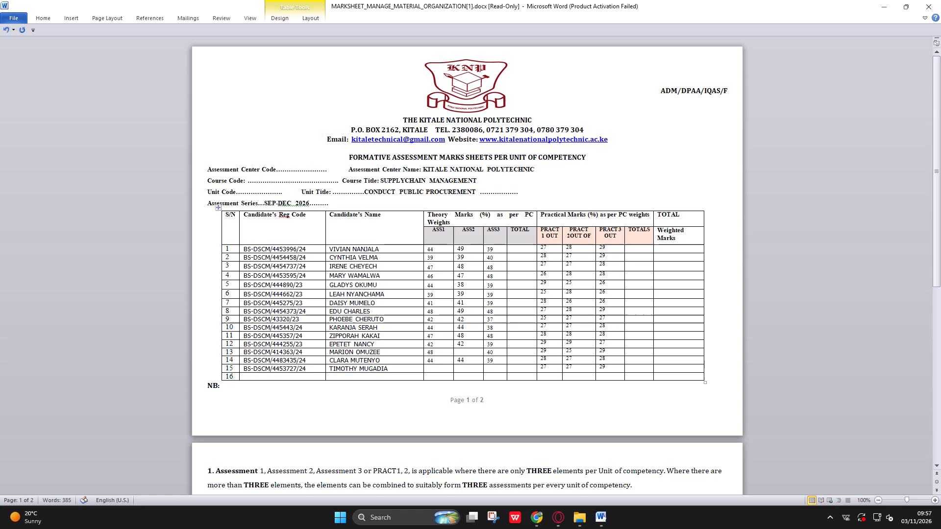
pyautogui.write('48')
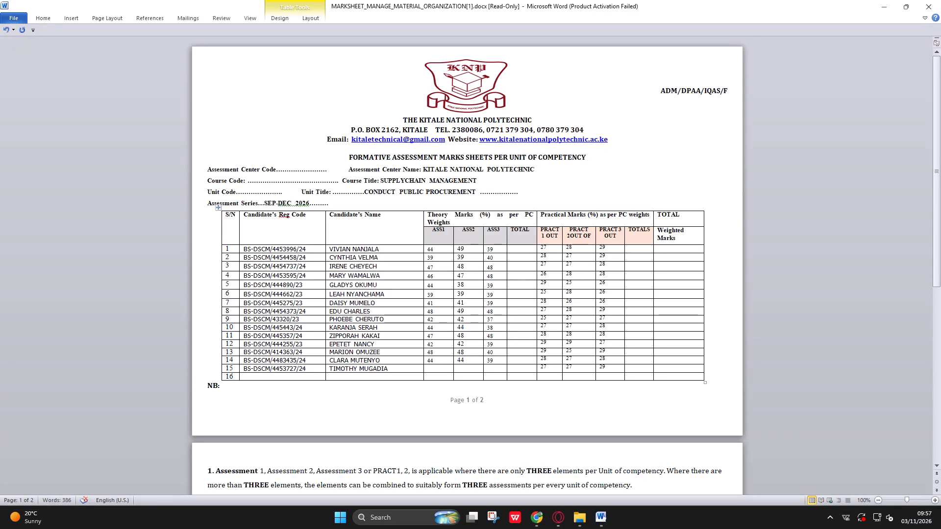
pyautogui.click(494, 351)
pyautogui.press('BackSpace')
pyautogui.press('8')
# Set the practical marks of the candidate in row 13 to 28 for both PRACT 2 and PRACT 3.
pyautogui.click(548, 351)
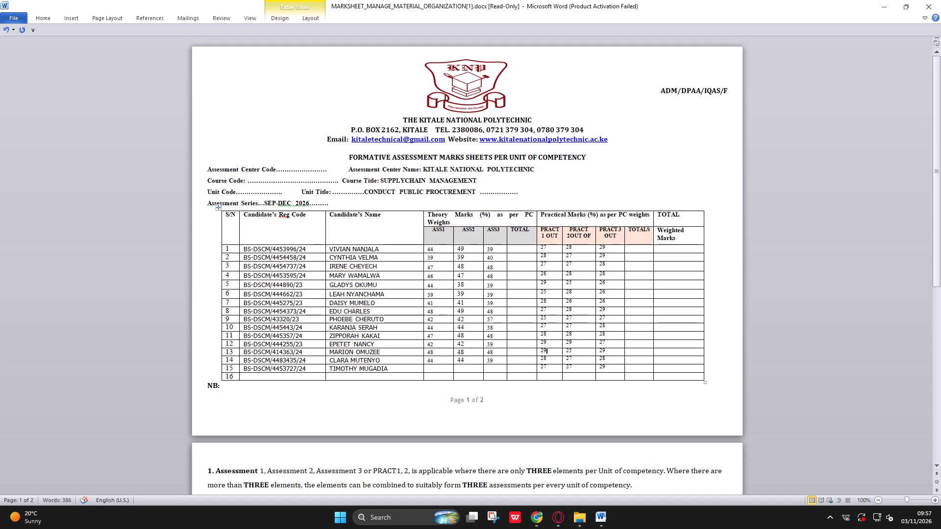
pyautogui.click(573, 349)
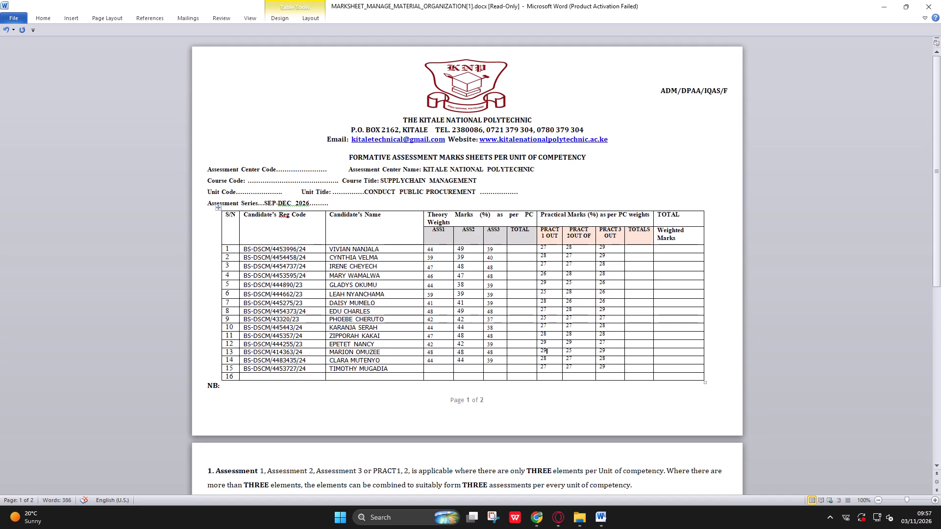
pyautogui.click(573, 353)
pyautogui.press('BackSpace')
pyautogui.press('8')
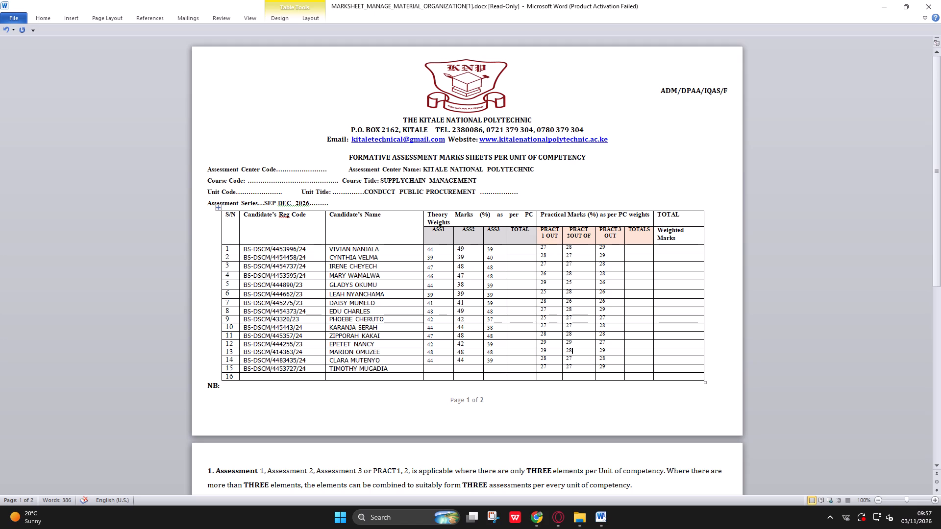
pyautogui.click(608, 349)
pyautogui.click(606, 351)
pyautogui.press('BackSpace')
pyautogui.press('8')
# Set the theory marks of the candidate in row 14 to 46 for ASS1, 47 for ASS2 and 48 for ASS3.
pyautogui.click(435, 359)
pyautogui.press('BackSpace')
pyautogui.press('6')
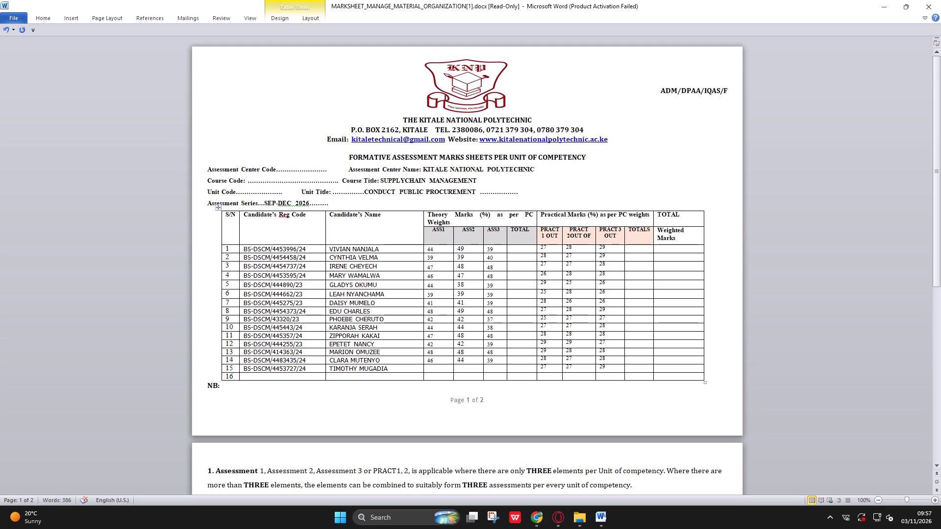
pyautogui.click(470, 360)
pyautogui.press('BackSpace')
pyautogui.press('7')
pyautogui.click(493, 358)
pyautogui.press('BackSpace')
pyautogui.press('BackSpace')
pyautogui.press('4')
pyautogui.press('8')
# Set the PRACT 2 mark of the candidate in row 14 to 28.
pyautogui.click(547, 360)
pyautogui.click(571, 358)
pyautogui.press('BackSpace')
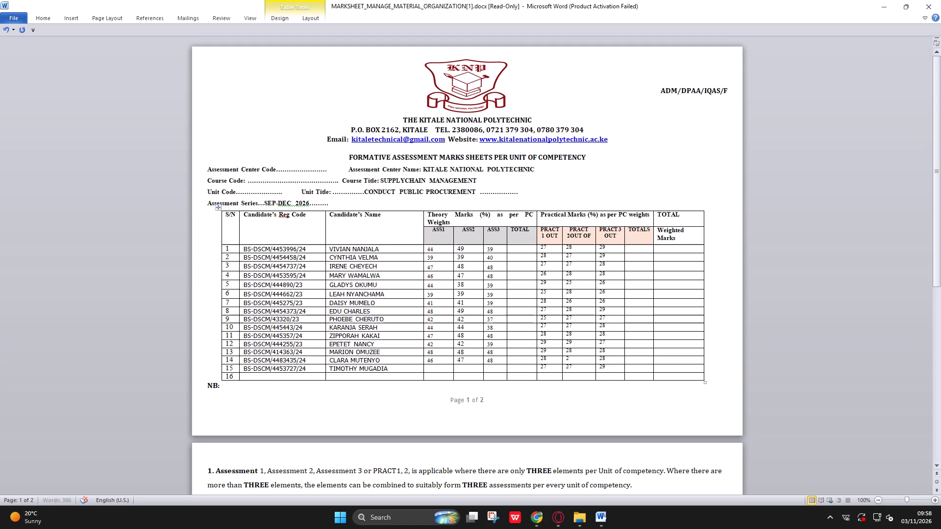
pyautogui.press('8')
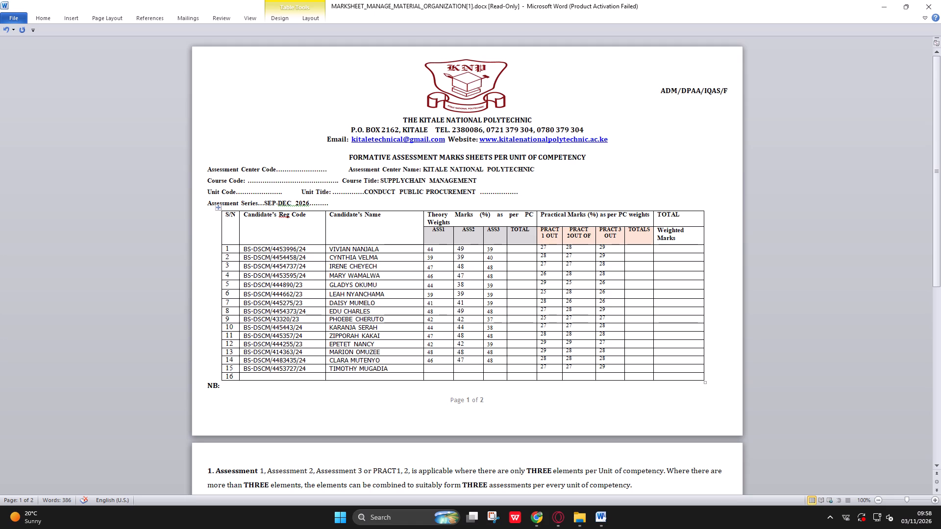
# Set the theory marks of the candidate in row 2 to 49 for ASS1, 48 for ASS2 and 49 for ASS3.
pyautogui.click(438, 258)
pyautogui.press('BackSpace')
pyautogui.press('BackSpace')
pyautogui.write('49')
pyautogui.click(465, 255)
pyautogui.press('BackSpace')
pyautogui.press('BackSpace')
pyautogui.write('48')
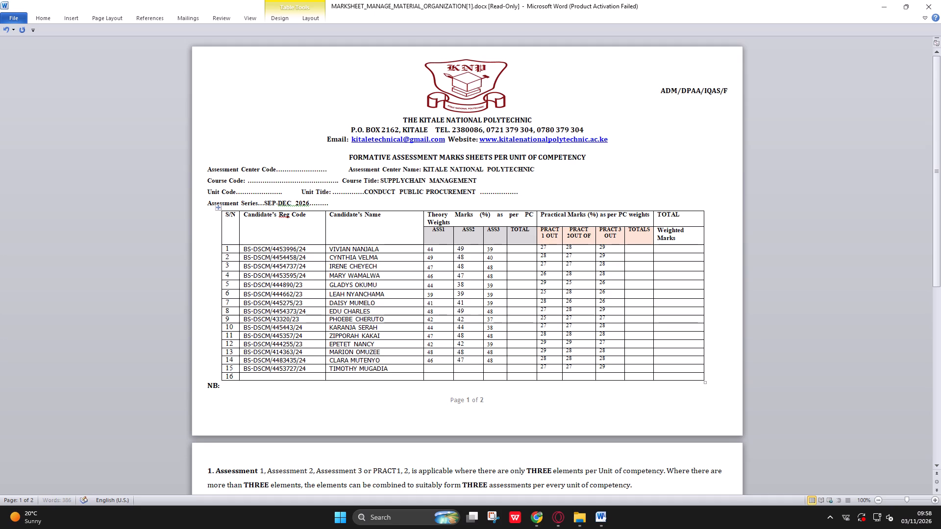
pyautogui.click(492, 257)
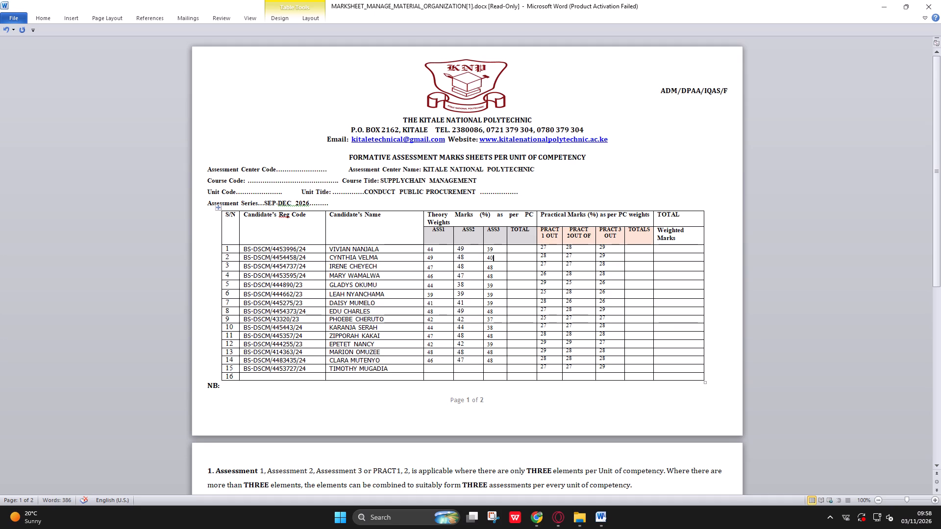
pyautogui.press('BackSpace')
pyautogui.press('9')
# Set the practical marks of the candidate in row 2 to 27 for PRACT 1 and 28 for PRACT 3.
pyautogui.click(550, 256)
pyautogui.press('BackSpace')
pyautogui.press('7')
pyautogui.click(606, 256)
pyautogui.press('BackSpace')
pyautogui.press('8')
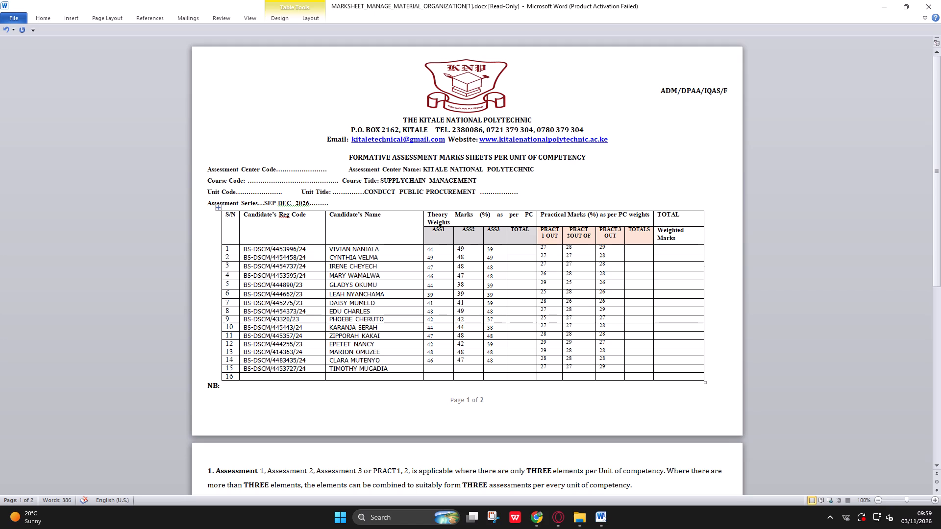
# Set the theory marks of the candidate in row 5 to 48 for ASS1, 49 for ASS2 and 48 for ASS3.
pyautogui.click(437, 287)
pyautogui.press('BackSpace')
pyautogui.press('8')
pyautogui.click(464, 284)
pyautogui.press('BackSpace')
pyautogui.press('BackSpace')
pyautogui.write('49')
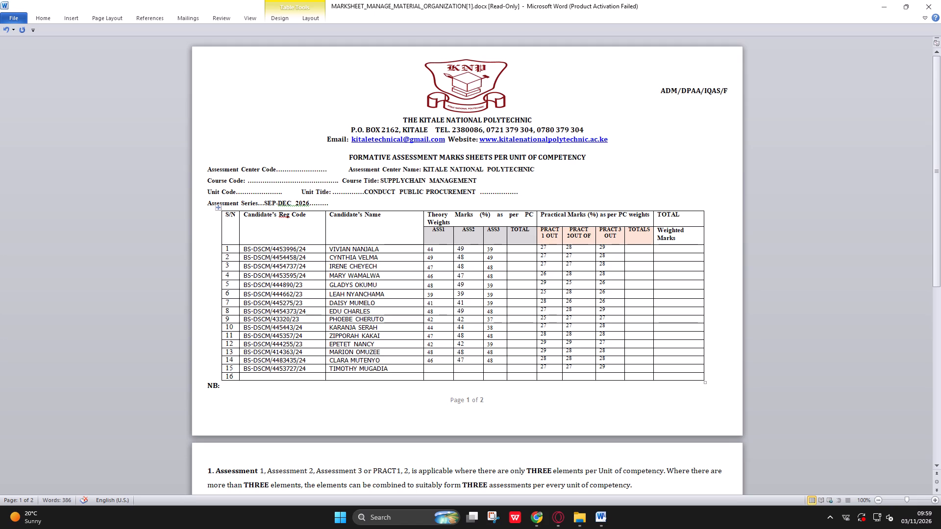
pyautogui.click(495, 282)
pyautogui.press('BackSpace')
pyautogui.press('BackSpace')
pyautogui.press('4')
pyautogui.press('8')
# Set the practical marks of the candidate in row 5 to 26 for PRACT 1 and 28 for PRACT 2.
pyautogui.click(549, 284)
pyautogui.press('BackSpace')
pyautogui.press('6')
pyautogui.click(577, 283)
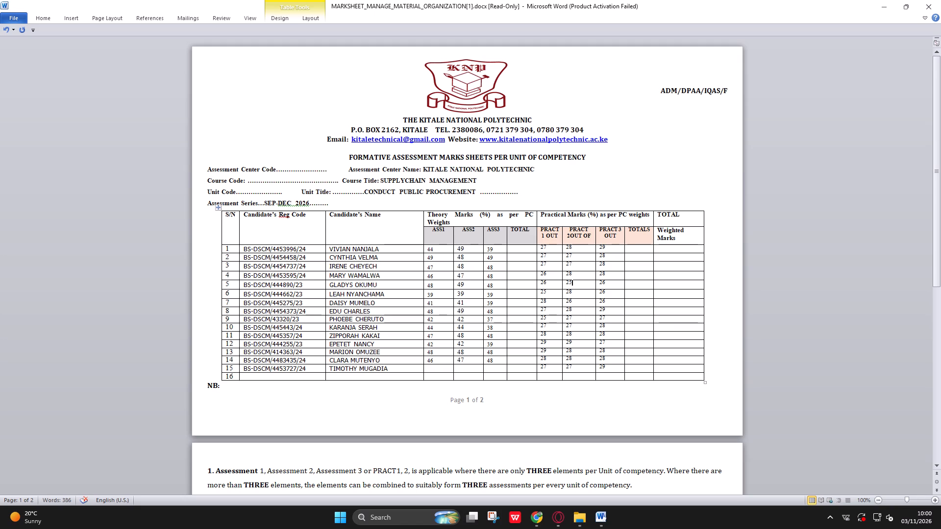
pyautogui.press('BackSpace')
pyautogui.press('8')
# Set the theory marks of the candidate in row 7 to 48 for each of ASS1, ASS2 and ASS3.
pyautogui.click(437, 302)
pyautogui.press('BackSpace')
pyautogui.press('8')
pyautogui.click(471, 304)
pyautogui.press('BackSpace')
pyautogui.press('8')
pyautogui.click(500, 302)
pyautogui.press('BackSpace')
pyautogui.press('BackSpace')
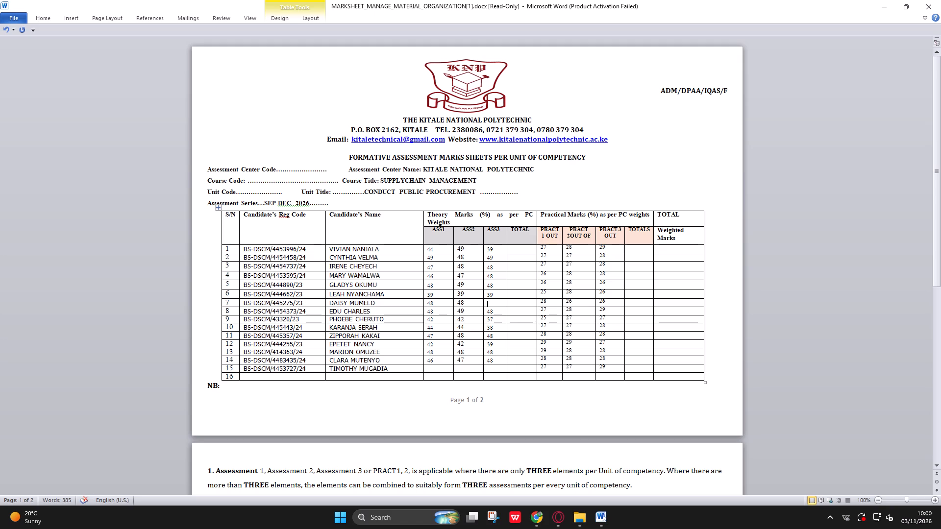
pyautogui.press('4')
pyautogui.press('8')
# Set the practical marks of the candidate in row 7 to 26 for PRACT 1 and 27 for PRACT 3.
pyautogui.click(551, 302)
pyautogui.press('BackSpace')
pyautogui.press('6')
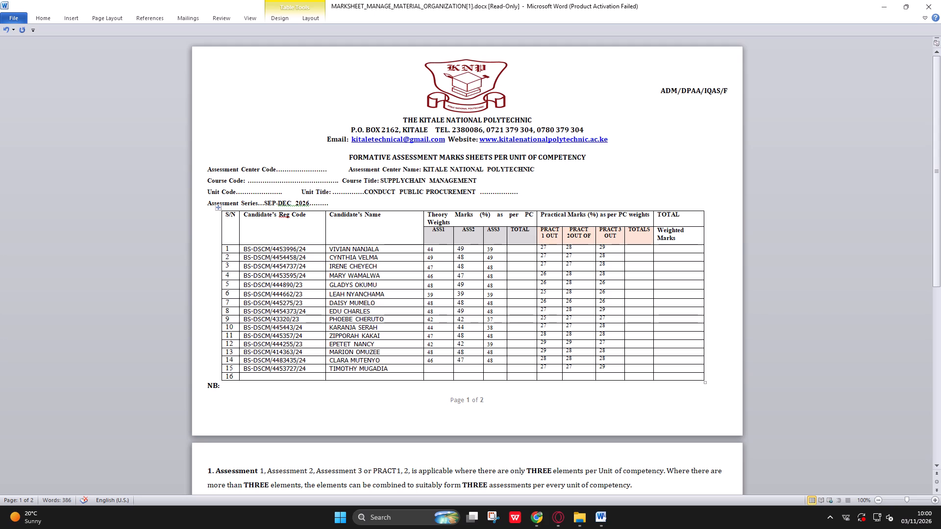
pyautogui.click(615, 303)
pyautogui.press('BackSpace')
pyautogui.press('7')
# Set the theory marks of the candidate in row 10 to 49 for each of ASS1, ASS2 and ASS3.
pyautogui.click(436, 329)
pyautogui.press('BackSpace')
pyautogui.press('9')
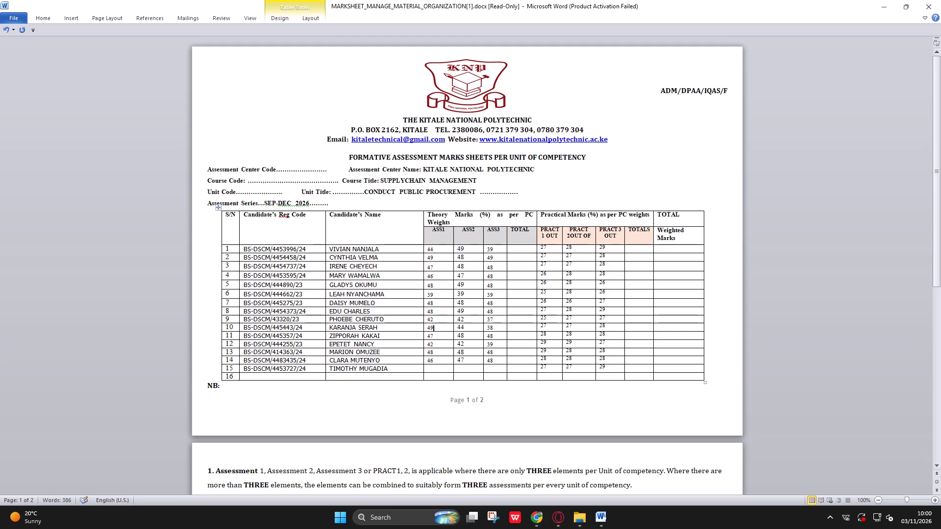
pyautogui.click(466, 326)
pyautogui.press('BackSpace')
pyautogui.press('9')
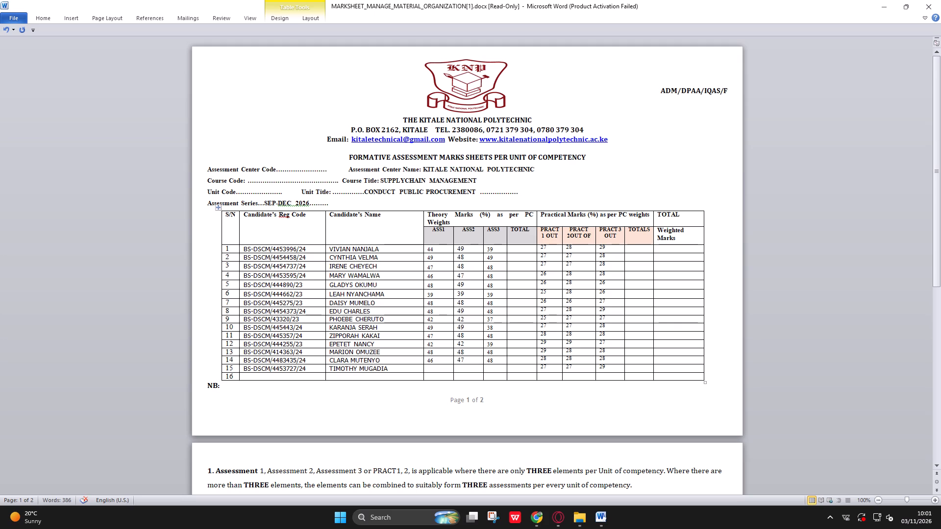
pyautogui.click(497, 329)
pyautogui.press('BackSpace')
pyautogui.press('BackSpace')
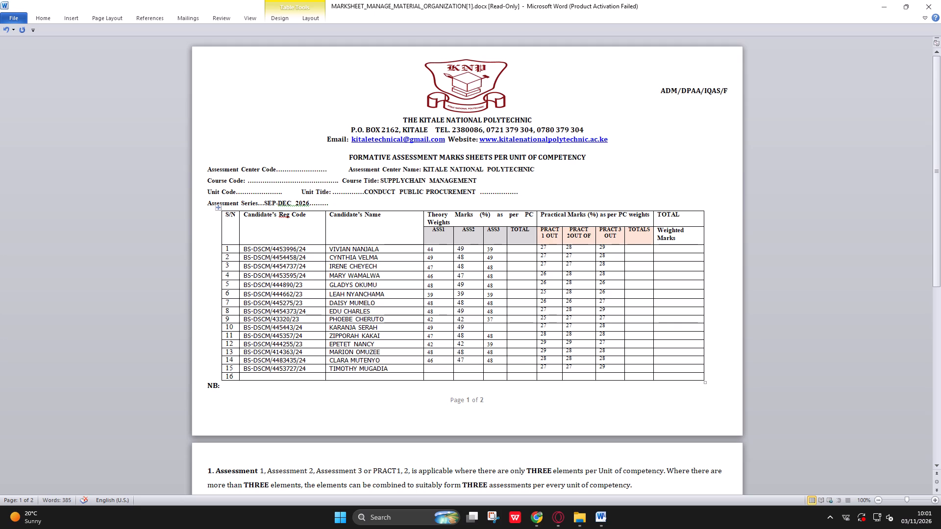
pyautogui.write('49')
# Set the PRACT 2 mark of the candidate in row 10 to 28.
pyautogui.click(550, 326)
pyautogui.click(571, 327)
pyautogui.press('BackSpace')
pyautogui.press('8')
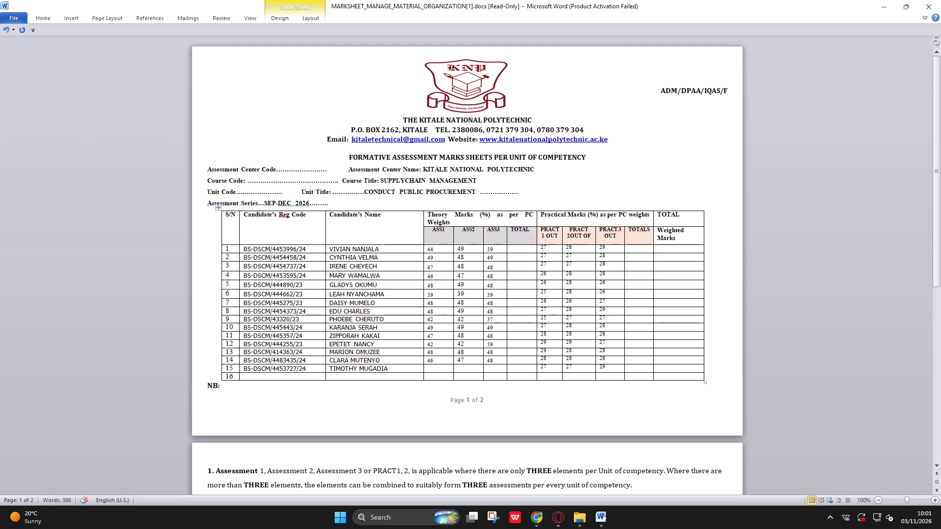
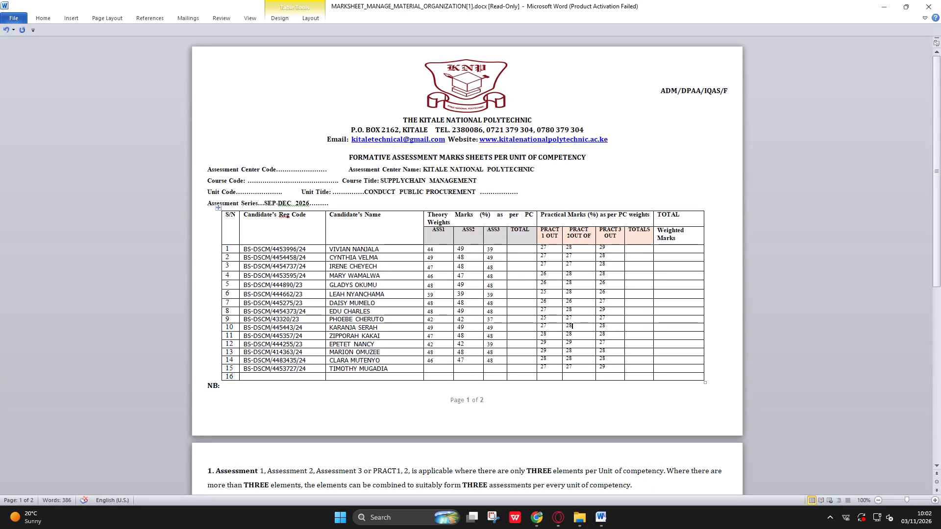
# Set the theory marks of the candidate in row 6 to 48 for ASS1, 48 for ASS2 and 49 for ASS3.
pyautogui.click(433, 293)
pyautogui.press('BackSpace')
pyautogui.press('BackSpace')
pyautogui.write('48')
pyautogui.click(470, 293)
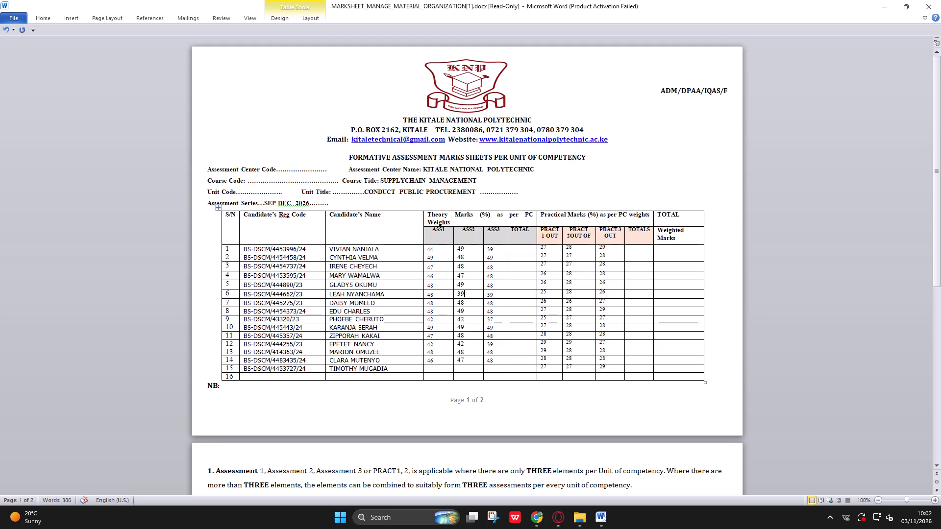
pyautogui.press('BackSpace')
pyautogui.press('BackSpace')
pyautogui.press('4')
pyautogui.press('8')
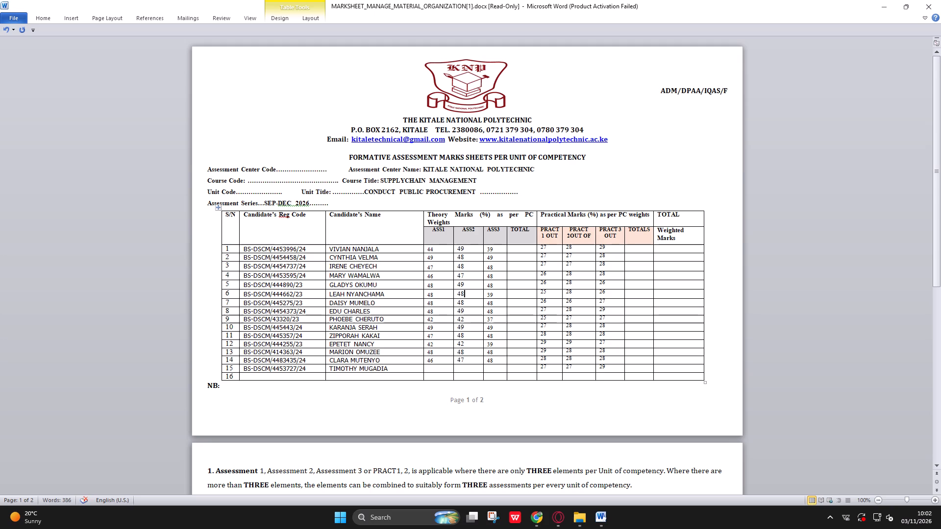
pyautogui.click(492, 292)
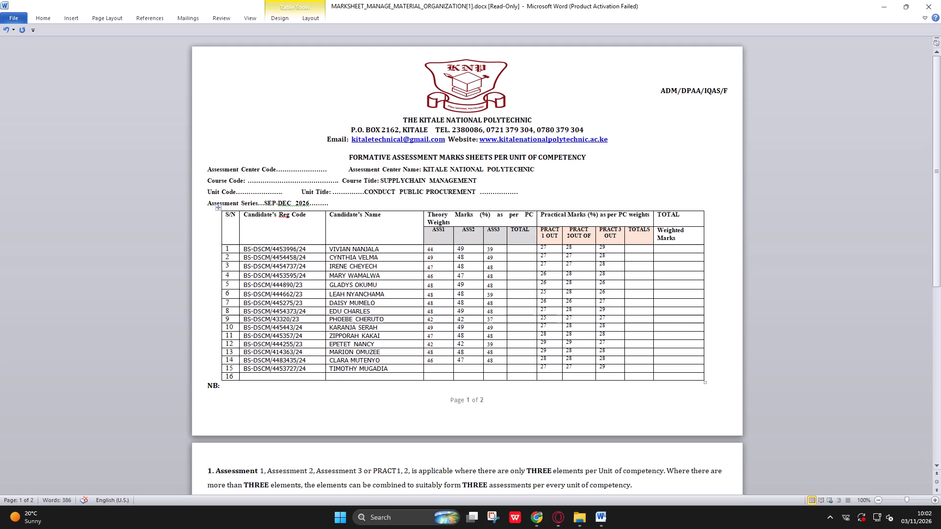
pyautogui.click(489, 295)
pyautogui.press('BackSpace')
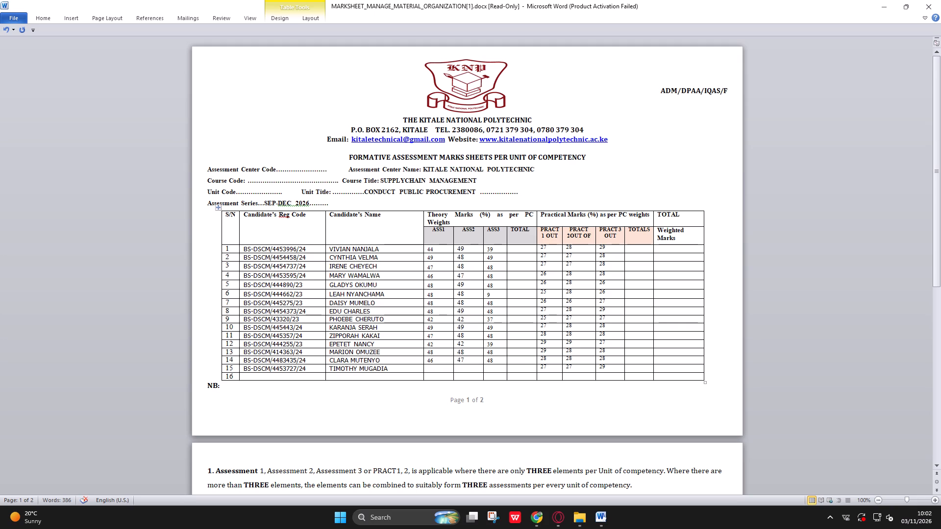
pyautogui.press('4')
# Set the practical marks of the candidate in row 6 to 26 for PRACT 2 and 28 for PRACT 3.
pyautogui.click(554, 293)
pyautogui.click(575, 296)
pyautogui.press('BackSpace')
pyautogui.press('6')
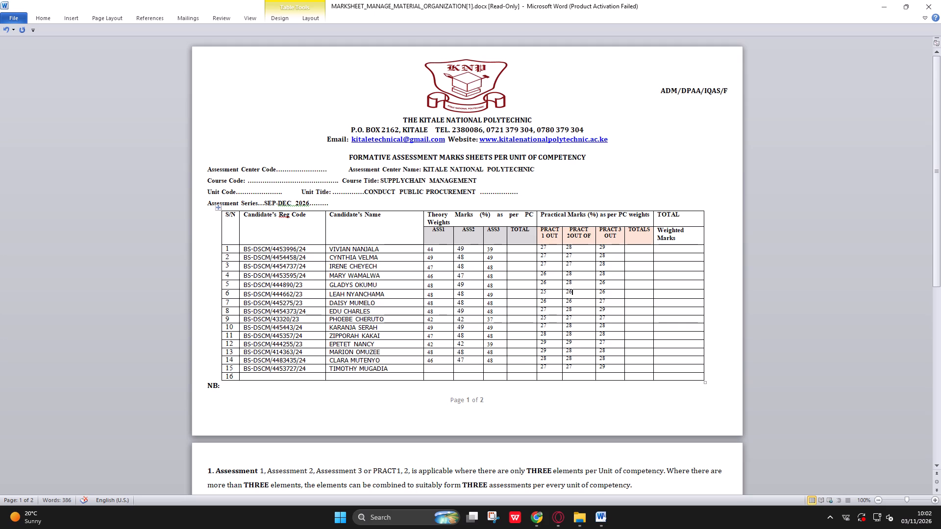
pyautogui.click(612, 293)
pyautogui.press('BackSpace')
pyautogui.press('8')
# Set the theory marks of the candidate in row 9 to 48 for ASS1, 49 for ASS2 and 49 for ASS3.
pyautogui.click(433, 319)
pyautogui.press('BackSpace')
pyautogui.press('8')
pyautogui.click(465, 317)
pyautogui.press('BackSpace')
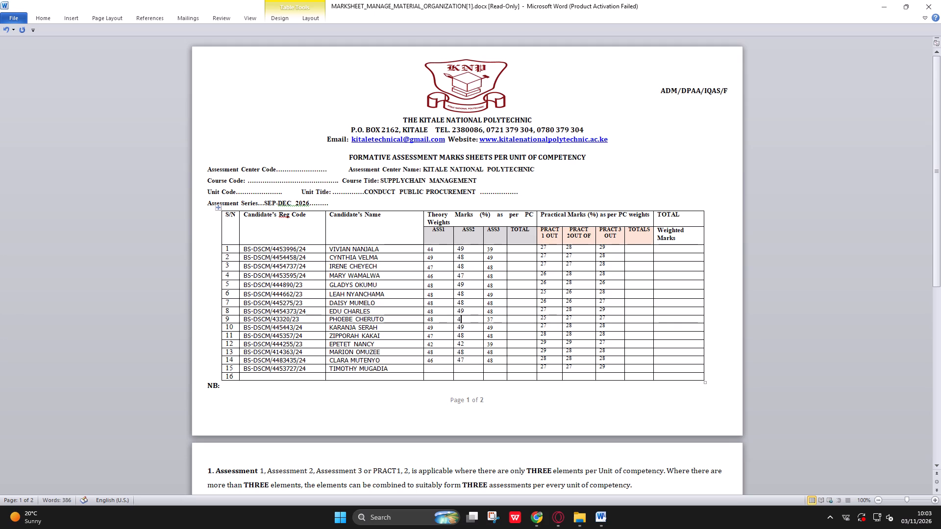
pyautogui.press('9')
pyautogui.click(503, 320)
pyautogui.press('BackSpace')
pyautogui.press('BackSpace')
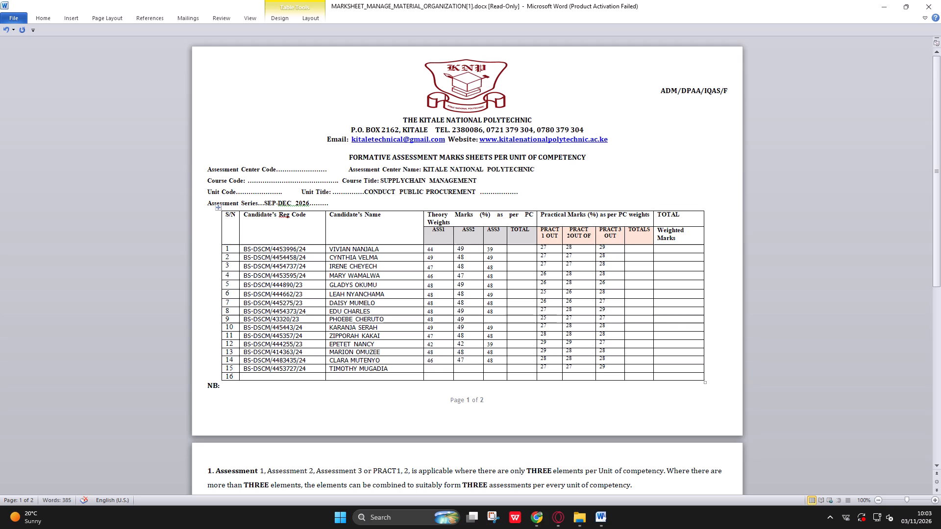
pyautogui.write('49')
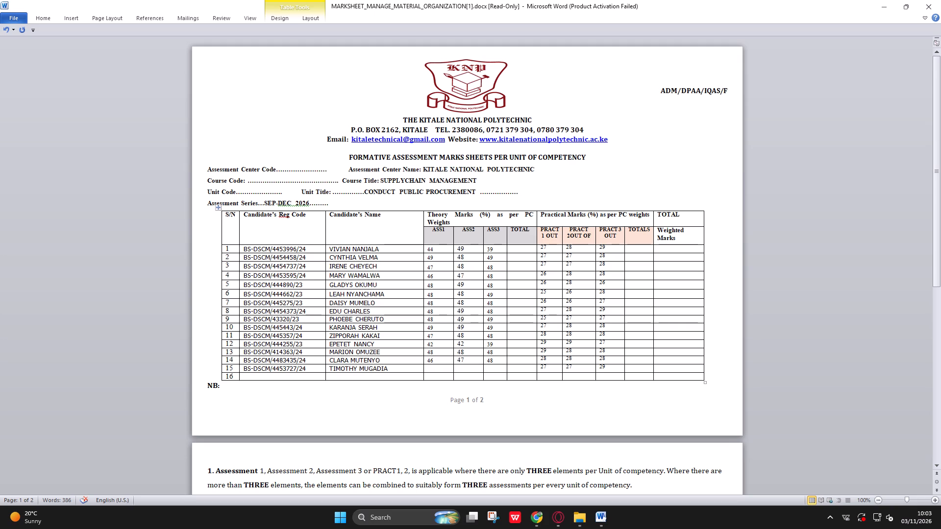
# Set the practical marks of the candidate in row 9 to 27 for PRACT 1, 28 for PRACT 2 and 29 for PRACT 3.
pyautogui.click(550, 317)
pyautogui.press('BackSpace')
pyautogui.press('7')
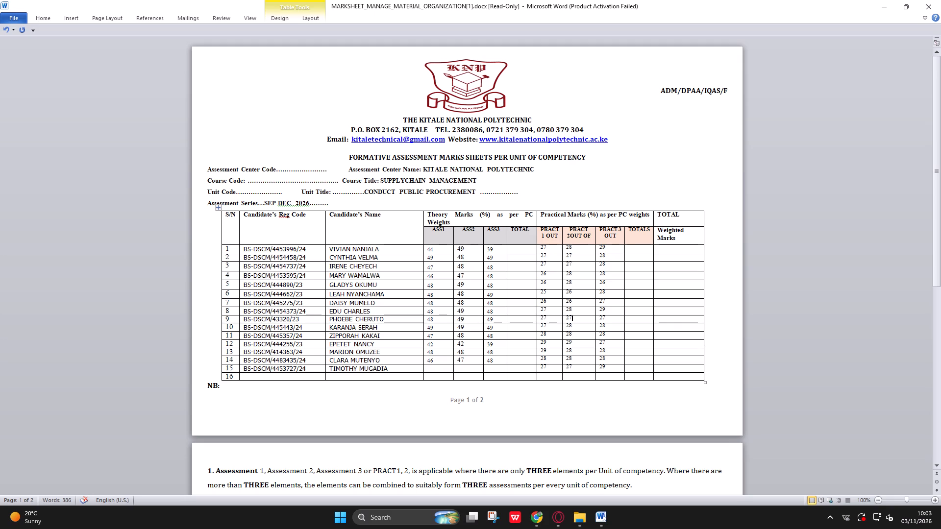
pyautogui.click(581, 317)
pyautogui.press('BackSpace')
pyautogui.press('8')
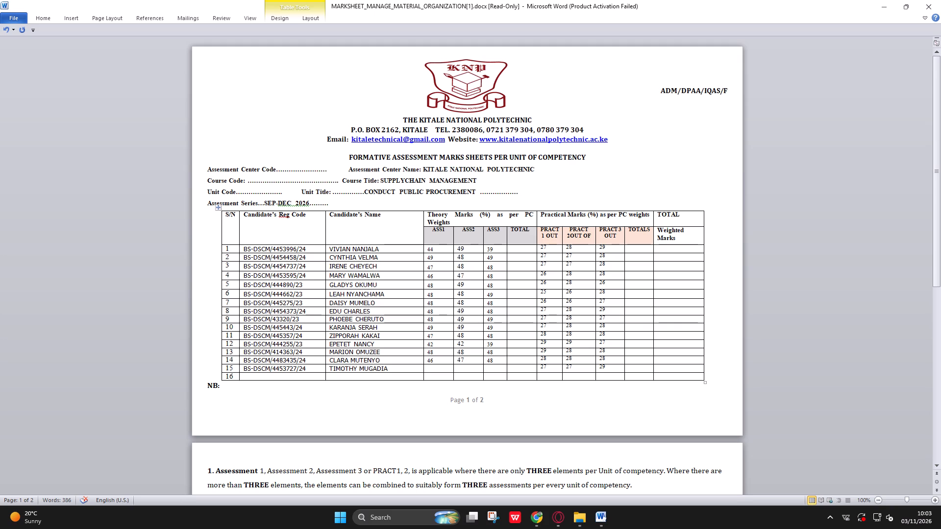
pyautogui.click(611, 319)
pyautogui.press('BackSpace')
pyautogui.press('9')
# Set the theory marks of the candidate in row 12 to 44 for ASS1, 49 for ASS2 and 48 for ASS3.
pyautogui.click(435, 342)
pyautogui.press('BackSpace')
pyautogui.press('4')
pyautogui.click(467, 344)
pyautogui.press('BackSpace')
pyautogui.press('9')
pyautogui.click(495, 346)
pyautogui.press('BackSpace')
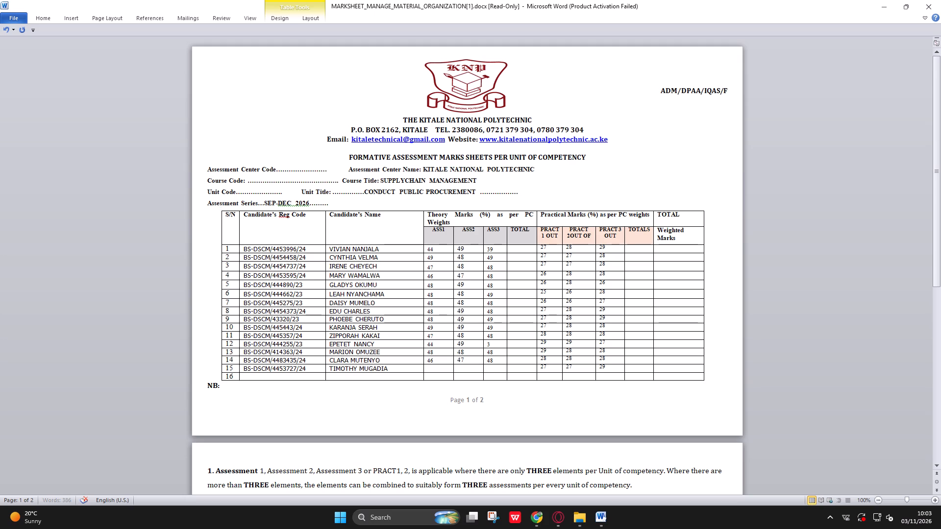
pyautogui.press('BackSpace')
pyautogui.press('4')
pyautogui.press('8')
# Set the practical marks of the candidate in row 12 to 27 for PRACT 1, 28 for PRACT 2 and 28 for PRACT 3.
pyautogui.click(548, 344)
pyautogui.press('BackSpace')
pyautogui.press('7')
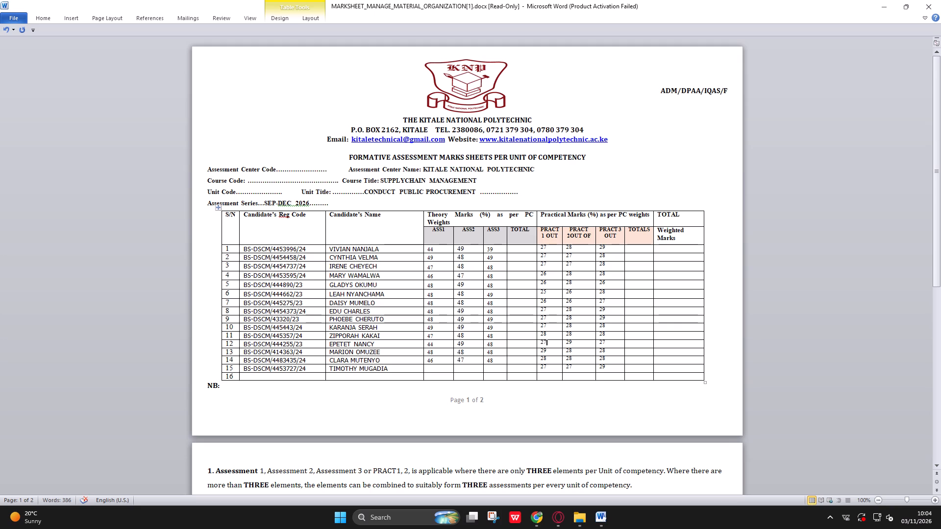
pyautogui.click(577, 340)
pyautogui.click(574, 342)
pyautogui.press('BackSpace')
pyautogui.press('8')
pyautogui.click(607, 342)
pyautogui.press('BackSpace')
pyautogui.press('8')
# Set the practical marks of the candidate in row 15 to 28 for PRACT 1 and 29 for PRACT 2.
pyautogui.click(554, 368)
pyautogui.press('BackSpace')
pyautogui.press('8')
pyautogui.click(573, 368)
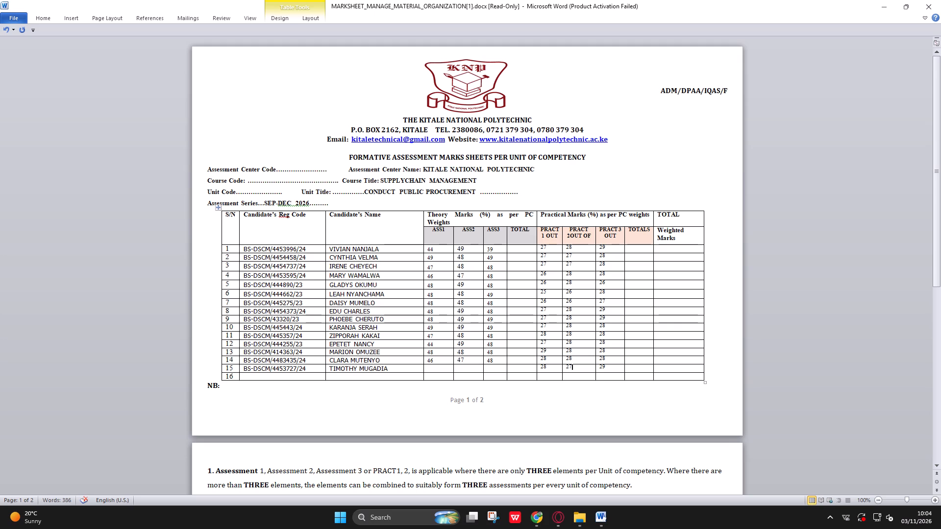
pyautogui.press('BackSpace')
pyautogui.press('9')
# Enter 49 as the ASS1 theory mark of the candidate in row 15.
pyautogui.click(432, 366)
pyautogui.press('4')
pyautogui.press('9')
# Review the mark sheet table together with the weighting notes and sign-off section on the second page.
pyautogui.scroll(-1, 494, 369)
pyautogui.scroll(2, 500, 368)
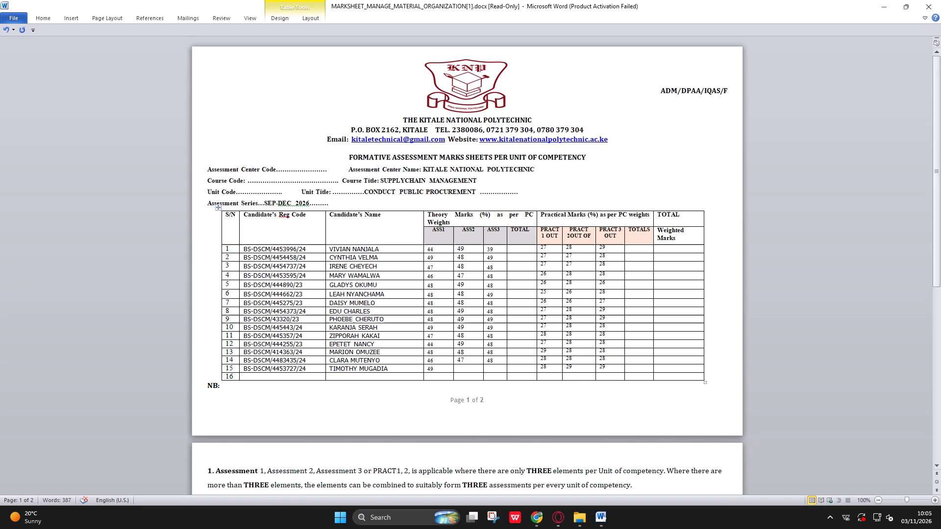
pyautogui.scroll(-5, 500, 368)
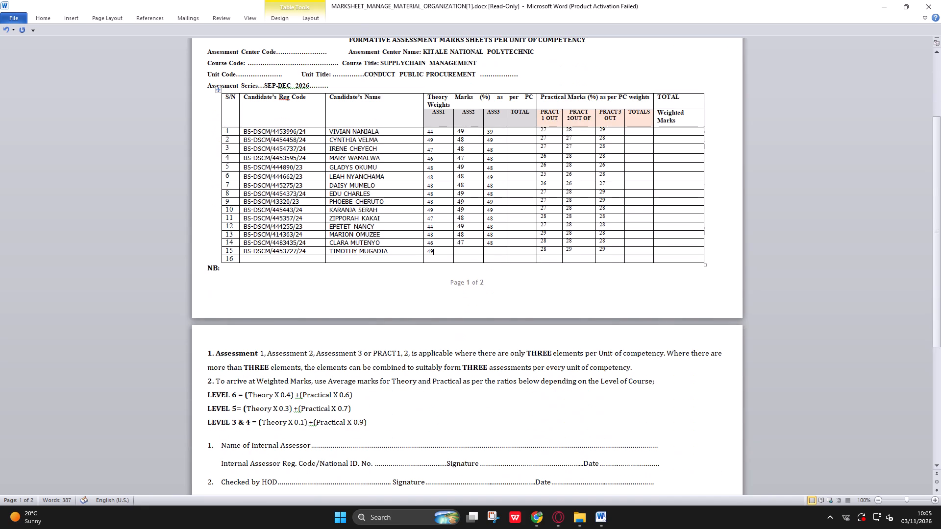
pyautogui.scroll(-2, 499, 376)
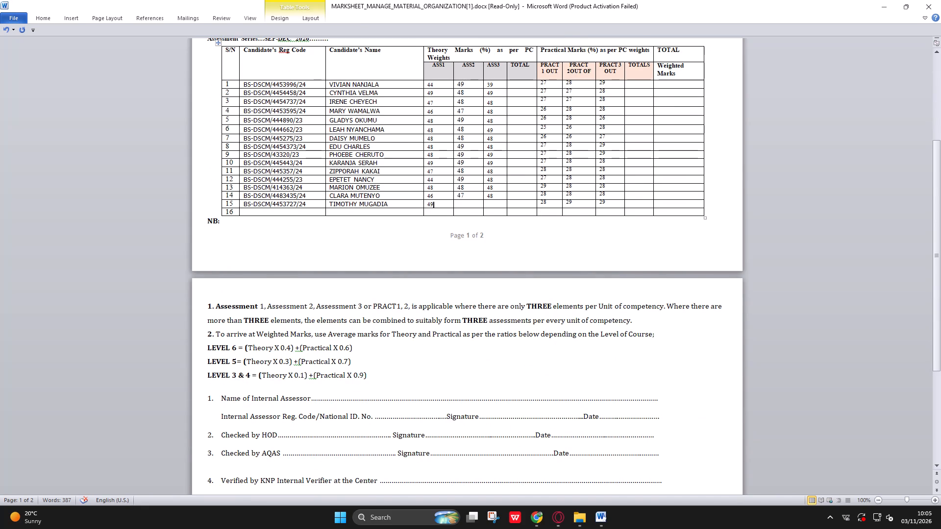
pyautogui.scroll(-3, 497, 383)
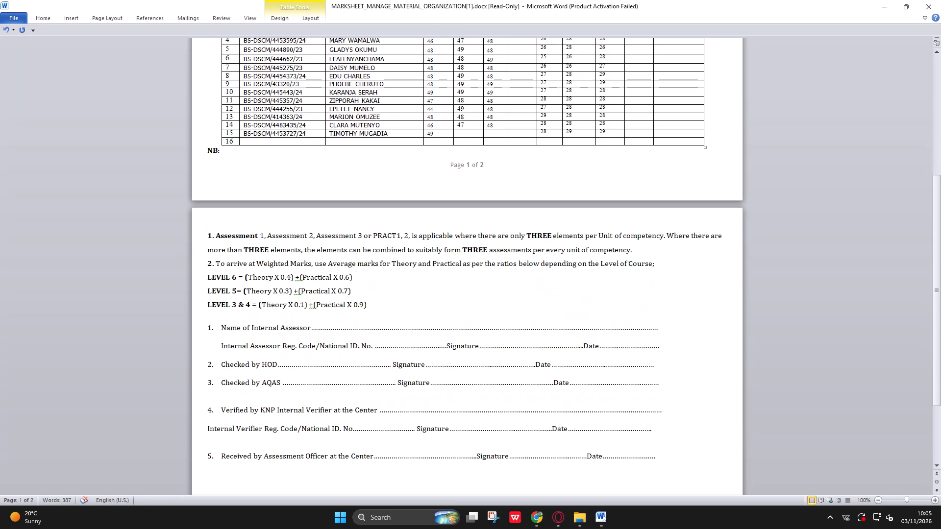
pyautogui.scroll(-13, 497, 383)
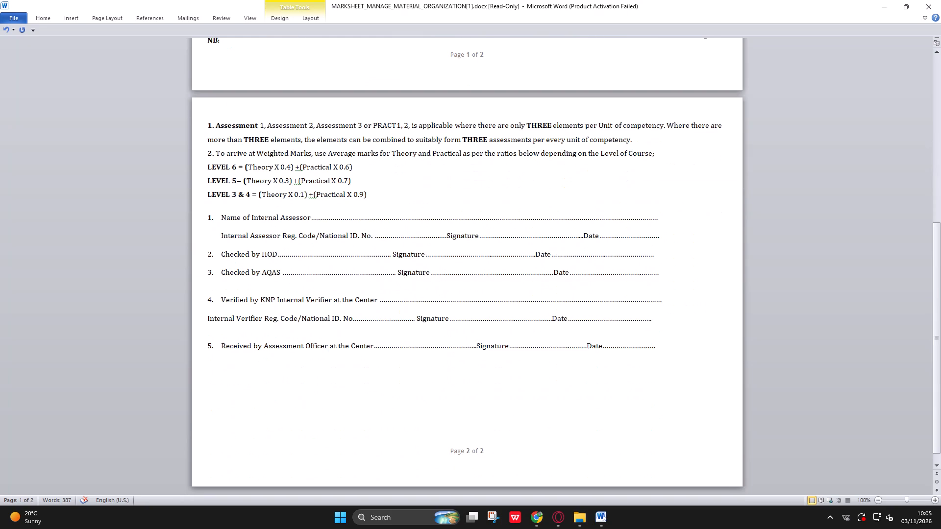
pyautogui.scroll(16, 497, 383)
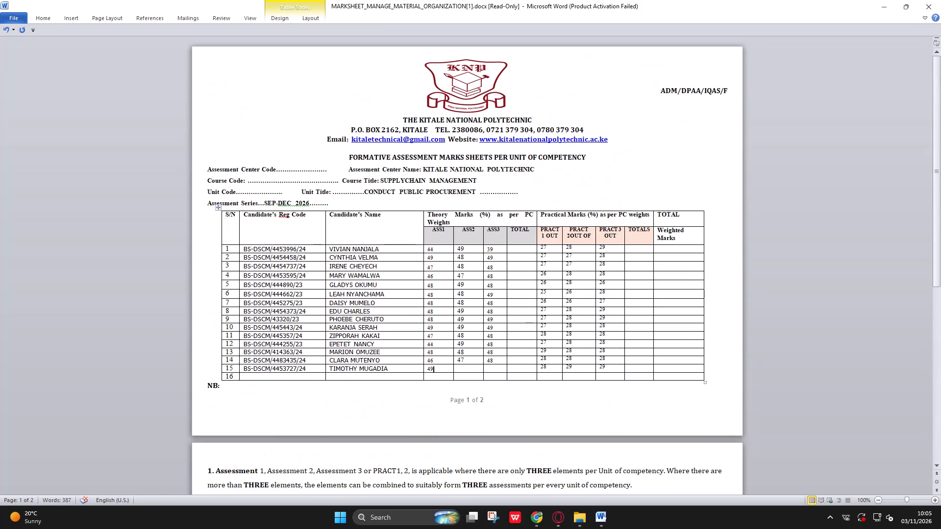
pyautogui.scroll(-1, 497, 383)
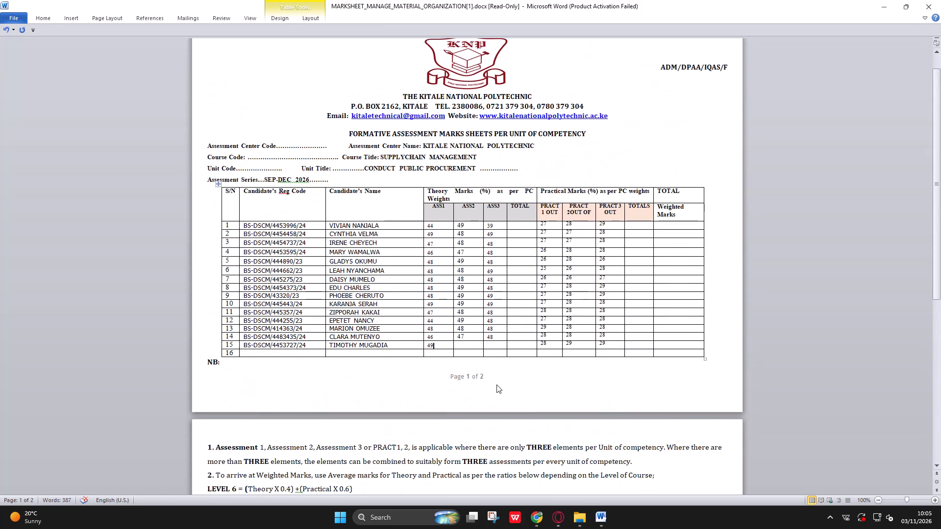
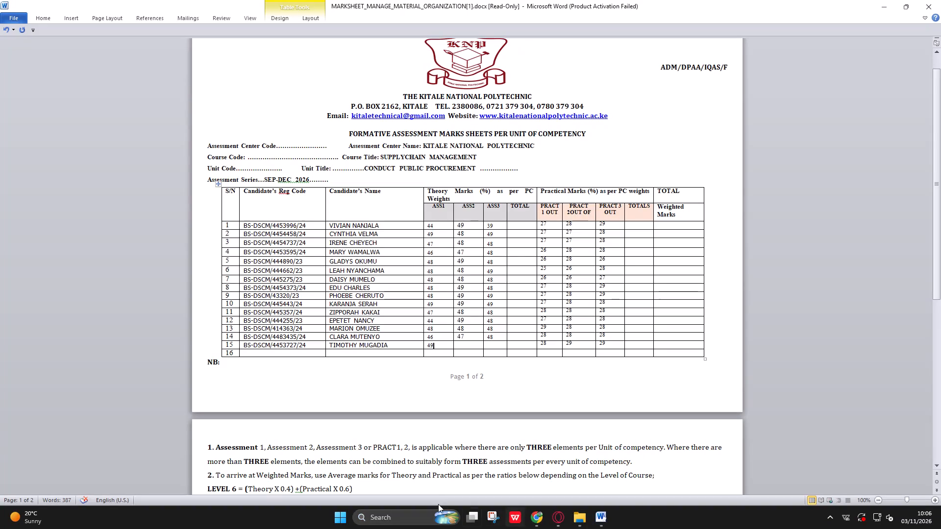
# Search Windows for KURO and open the best match.
pyautogui.click(415, 522)
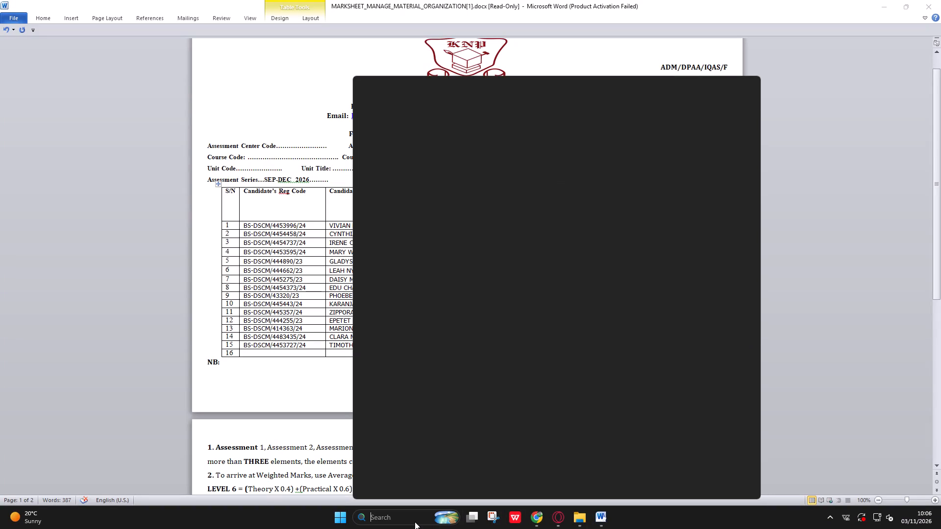
pyautogui.write('KU')
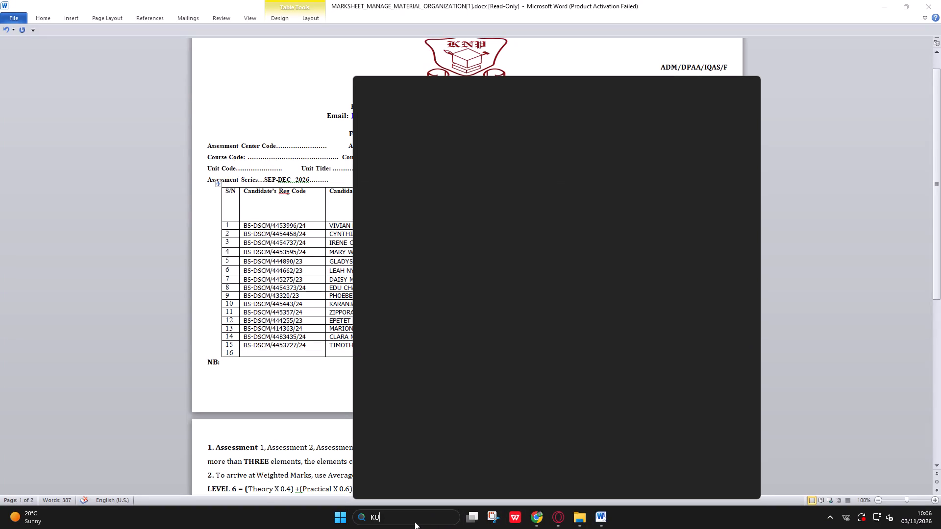
pyautogui.press('r')
pyautogui.press('o')
pyautogui.press('Return')
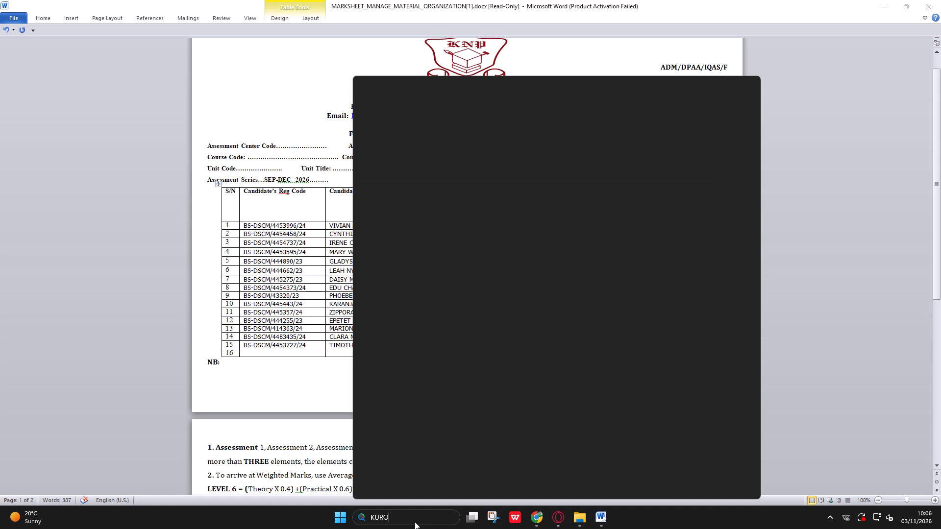
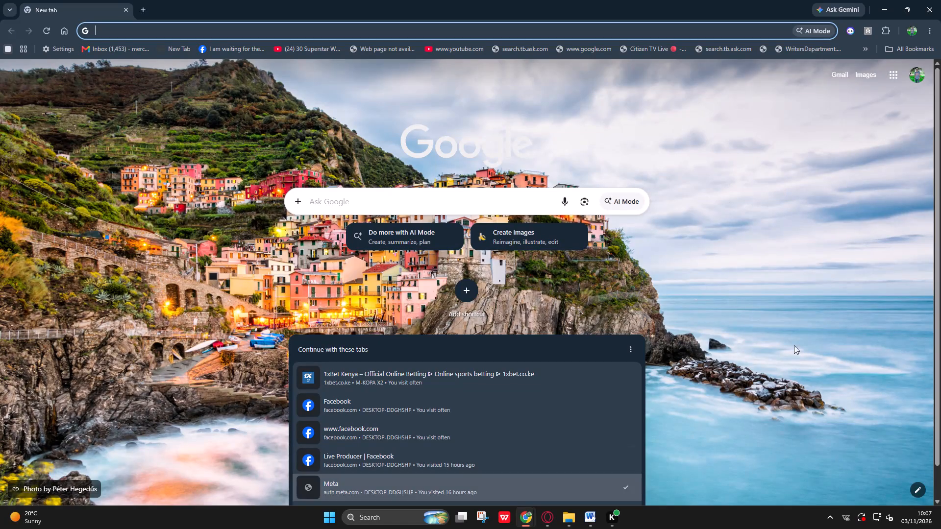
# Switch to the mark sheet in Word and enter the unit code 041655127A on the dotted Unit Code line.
pyautogui.click(586, 517)
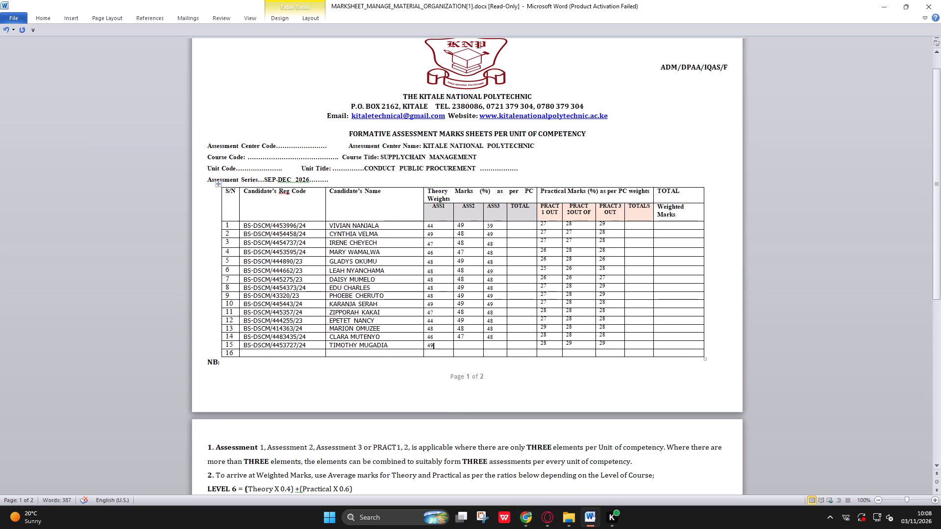
pyautogui.scroll(1, 345, 267)
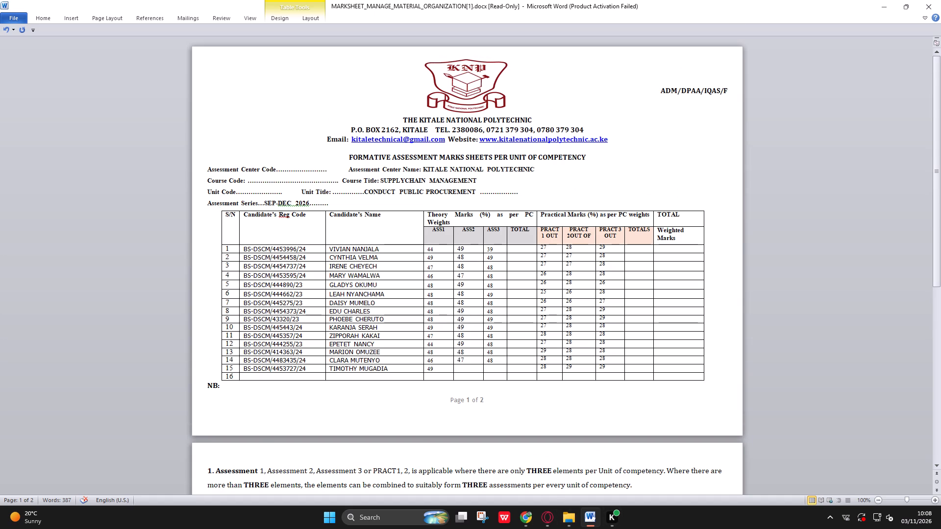
pyautogui.click(253, 192)
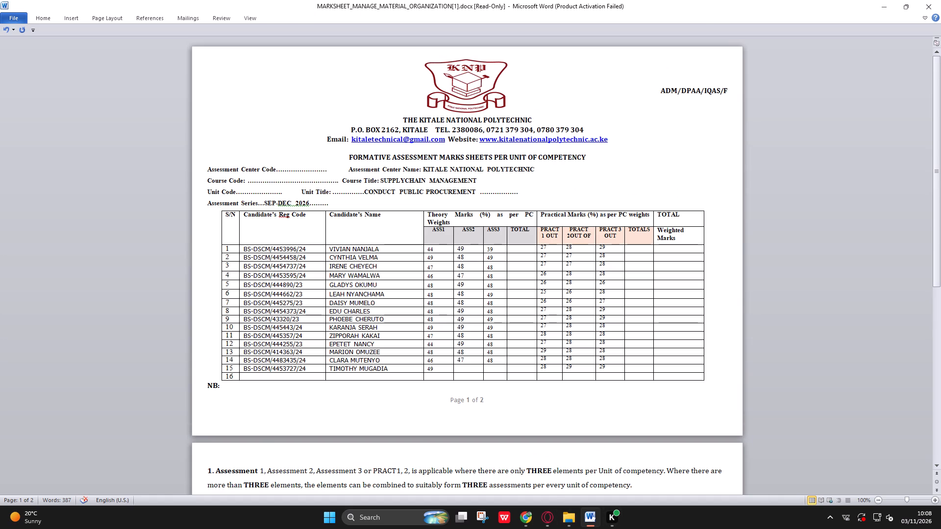
pyautogui.click(242, 192)
pyautogui.press('0')
pyautogui.press('4')
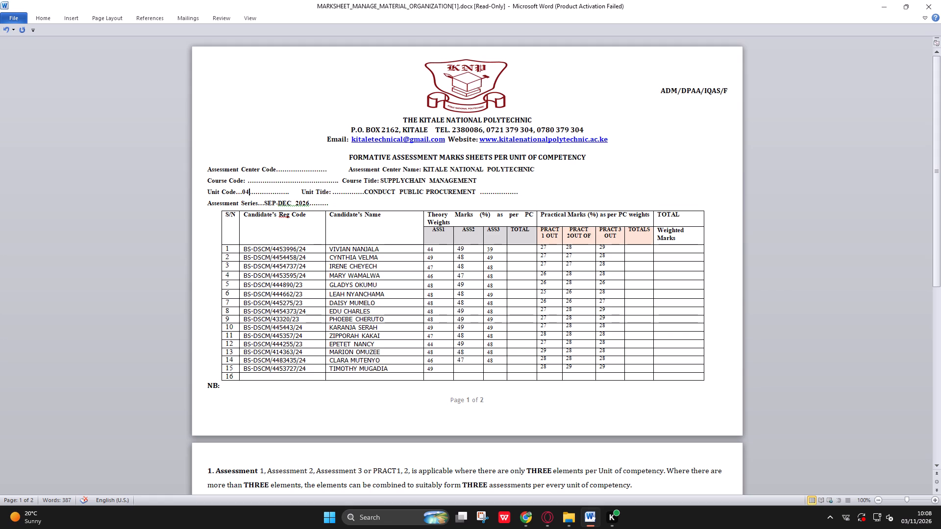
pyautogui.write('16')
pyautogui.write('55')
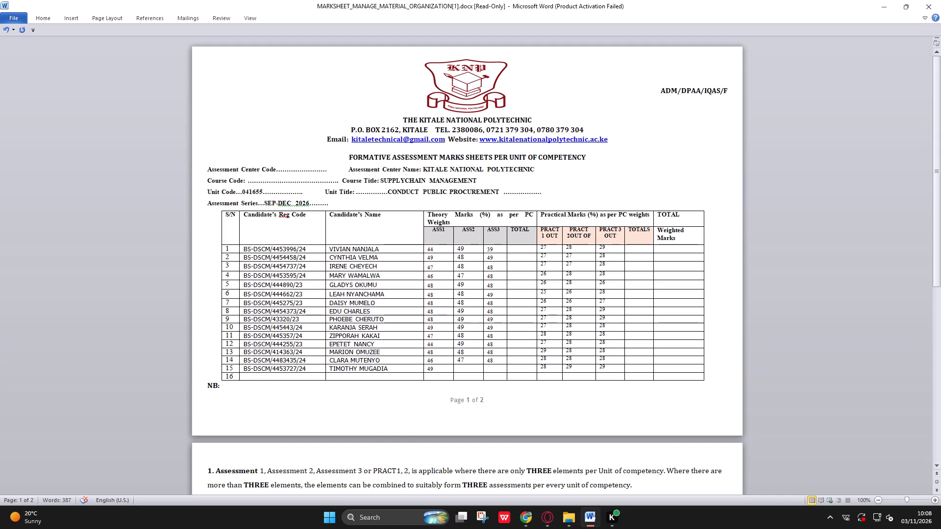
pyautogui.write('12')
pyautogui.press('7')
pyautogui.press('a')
# Place the text cursor within the dotted Course Code line of the mark sheet header.
pyautogui.click(278, 178)
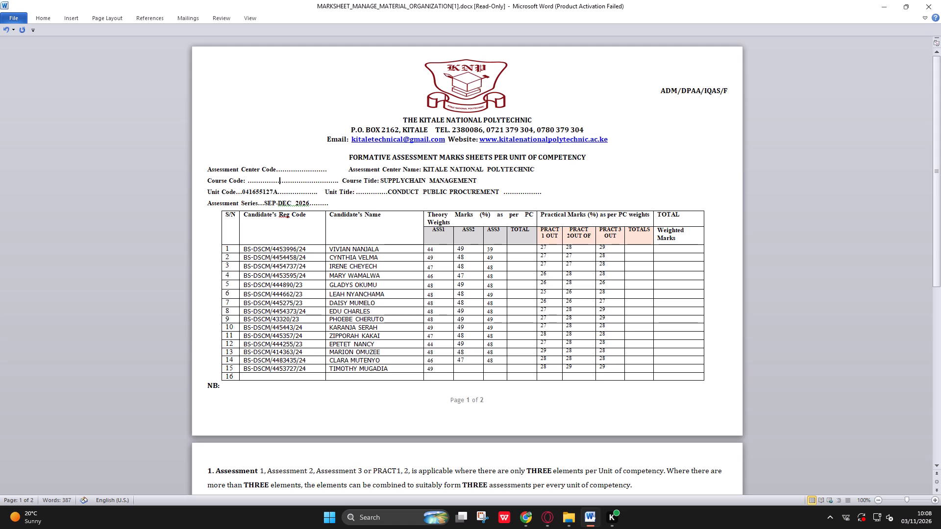
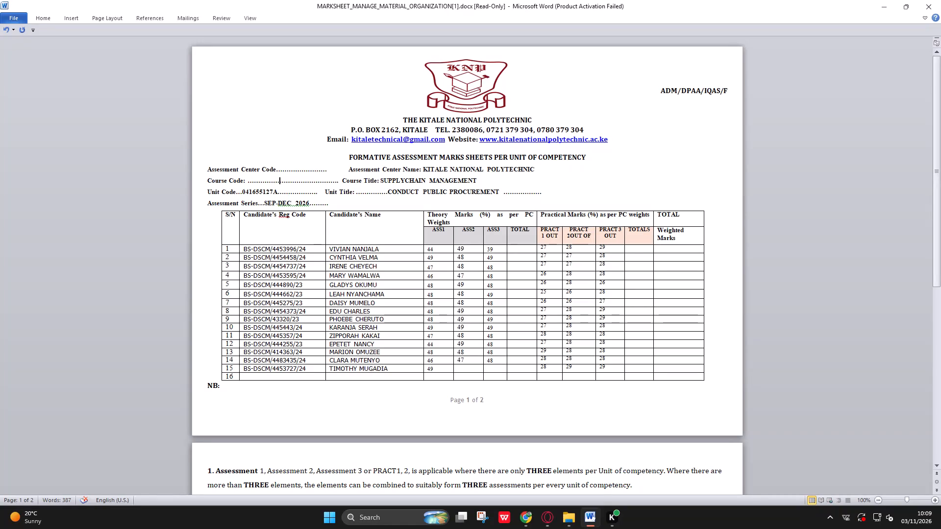
# Enter the course code BS/SCM/6 on the dotted Course Code line of the mark sheet header.
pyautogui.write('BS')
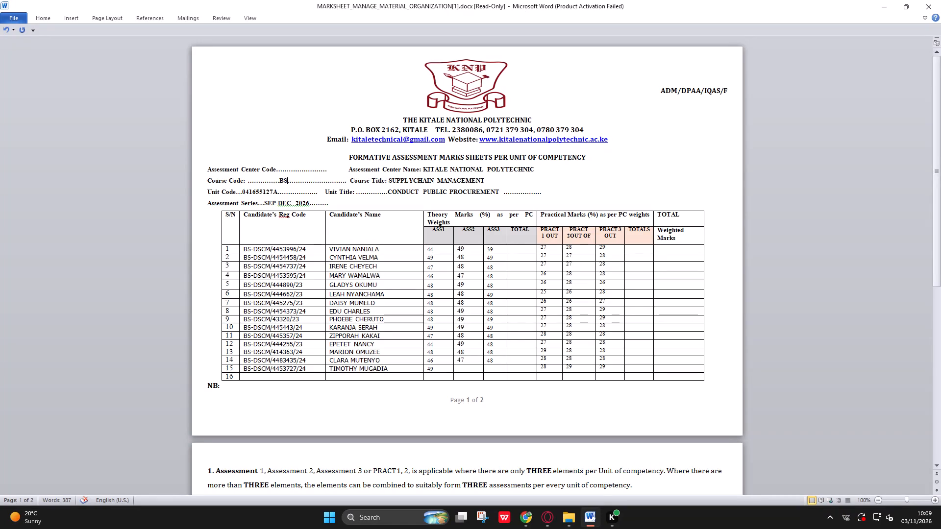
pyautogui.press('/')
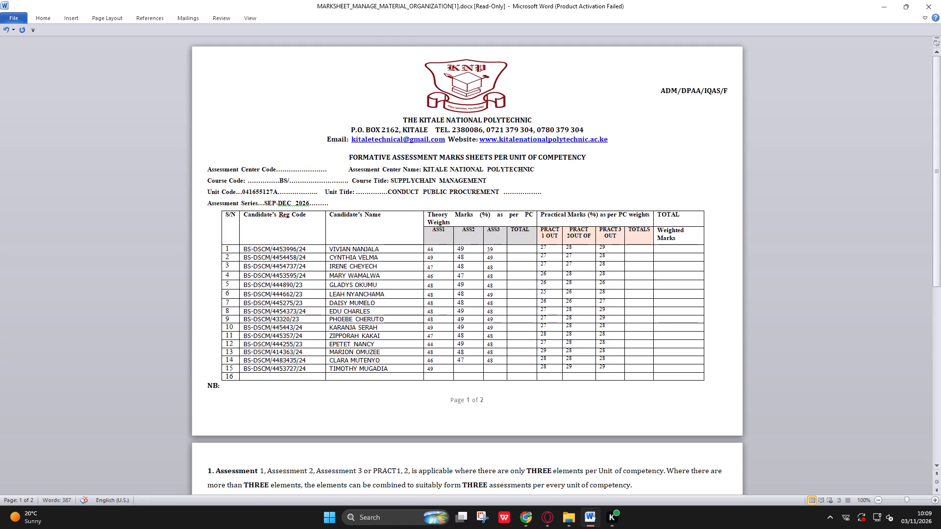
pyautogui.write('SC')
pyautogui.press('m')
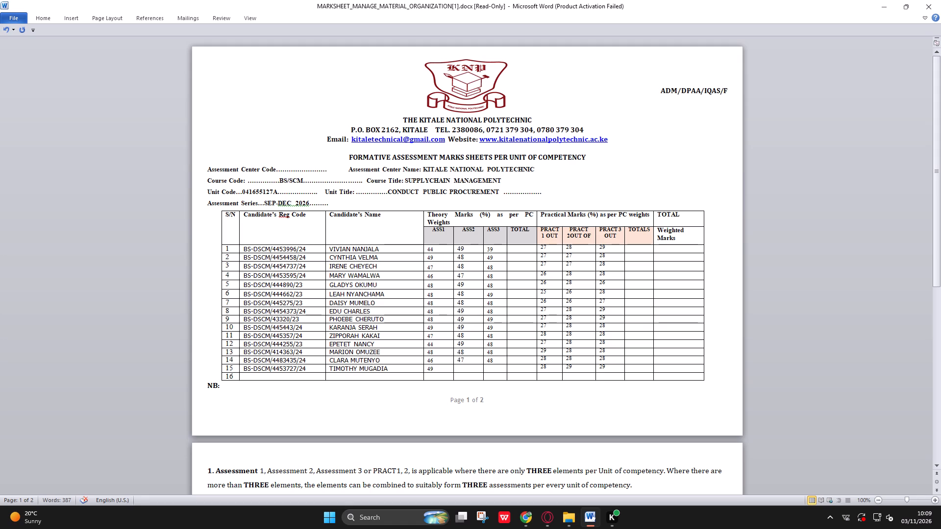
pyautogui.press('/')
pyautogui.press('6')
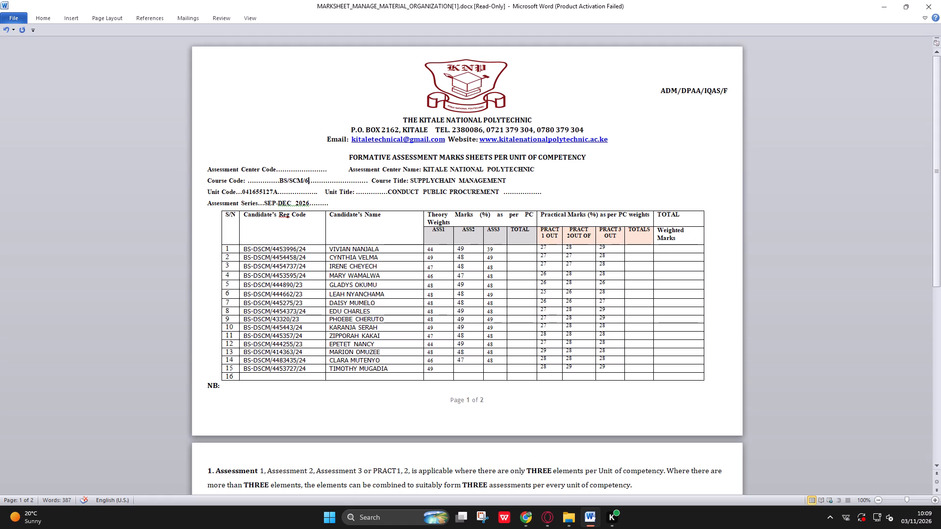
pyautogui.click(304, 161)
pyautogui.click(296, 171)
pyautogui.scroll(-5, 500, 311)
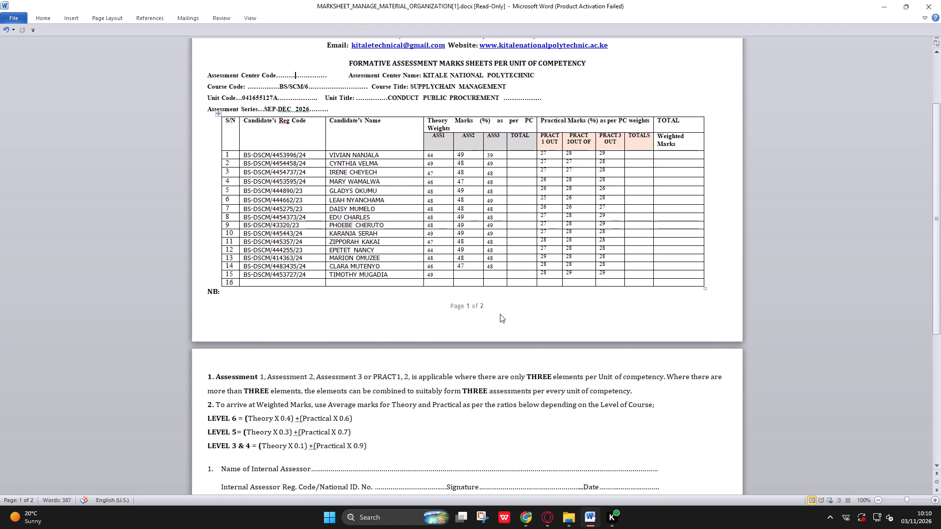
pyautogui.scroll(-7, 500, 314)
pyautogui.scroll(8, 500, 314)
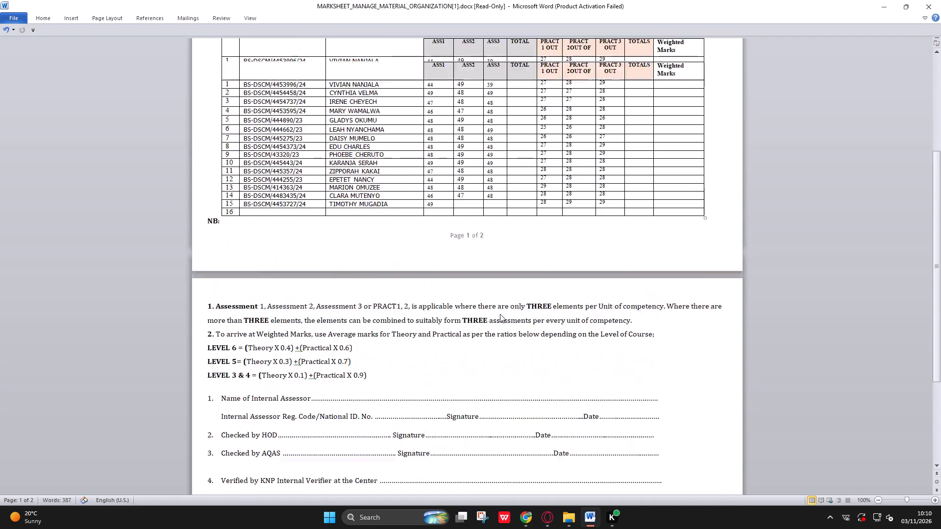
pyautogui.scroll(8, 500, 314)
# Save the mark sheet as a new Word document named PUBLIC PROCUREMENT WORKSHEET in the Documents folder.
pyautogui.click(24, 18)
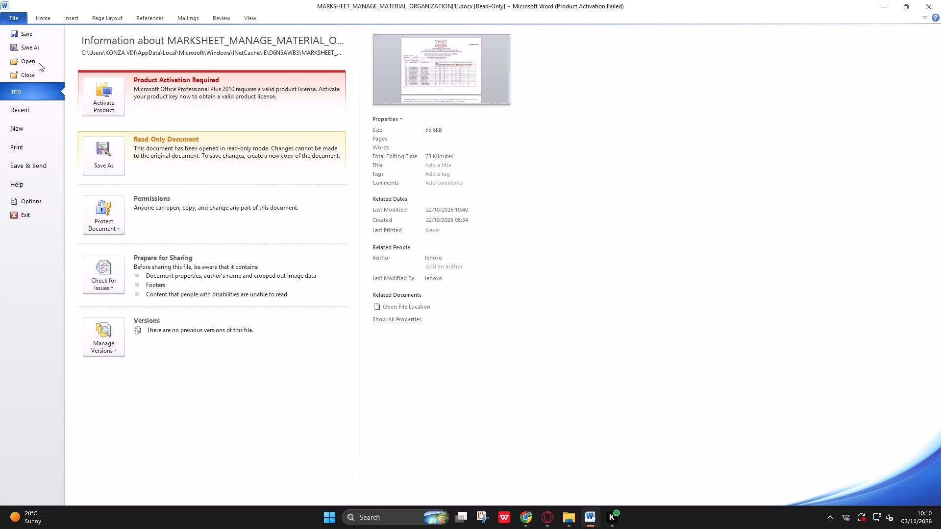
pyautogui.click(37, 52)
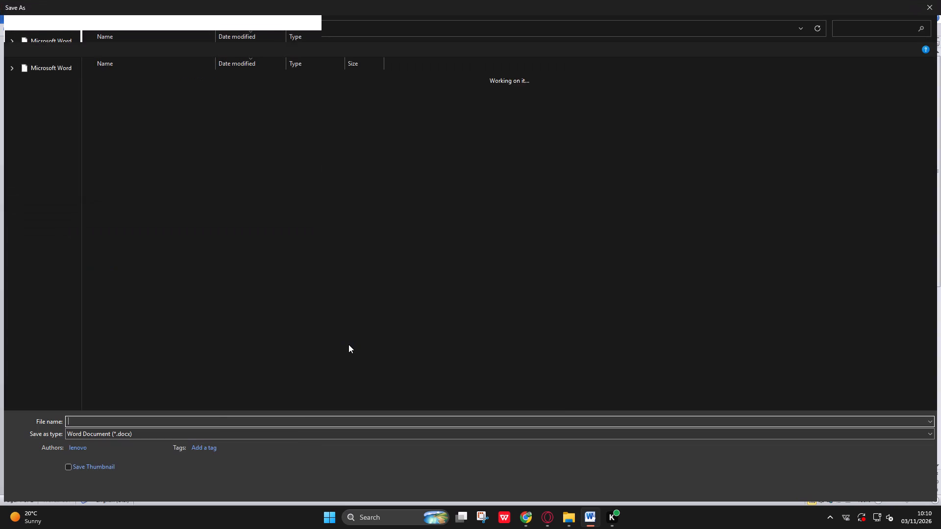
pyautogui.click(244, 424)
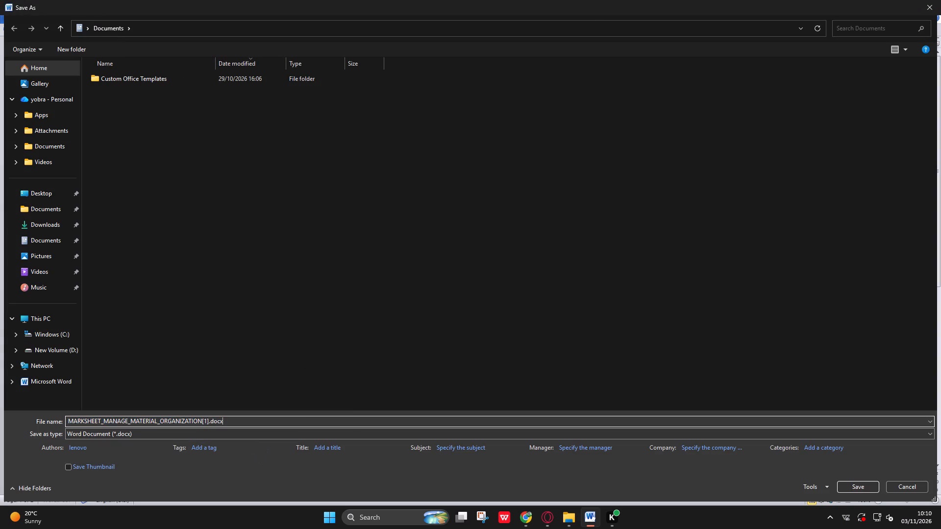
pyautogui.press('BackSpace')
pyautogui.press('BackSpace')
pyautogui.press('BackSpace')
pyautogui.press('BackSpace')
pyautogui.press('BackSpace')
pyautogui.press('BackSpace')
pyautogui.press('BackSpace')
pyautogui.press('BackSpace')
pyautogui.press('BackSpace')
pyautogui.press('BackSpace')
pyautogui.press('BackSpace')
pyautogui.press('BackSpace')
pyautogui.press('BackSpace')
pyautogui.press('BackSpace')
pyautogui.press('BackSpace')
pyautogui.press('BackSpace')
pyautogui.press('BackSpace')
pyautogui.press('BackSpace')
pyautogui.press('BackSpace')
pyautogui.press('BackSpace')
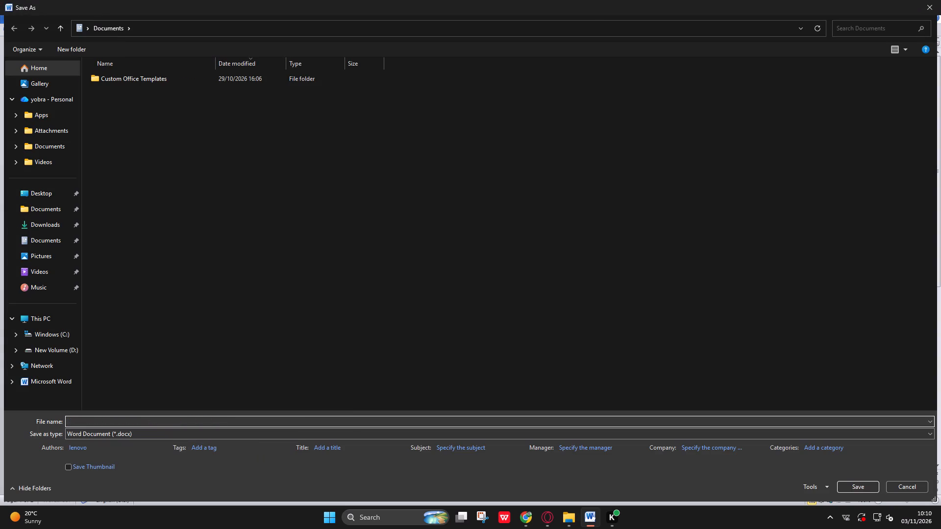
pyautogui.write('PU')
pyautogui.press('BackSpace')
pyautogui.press('BackSpace')
pyautogui.write('PU')
pyautogui.write('BLIC')
pyautogui.press('space')
pyautogui.write('PRI')
pyautogui.press('BackSpace')
pyautogui.write('OCUREMENT')
pyautogui.press('space')
pyautogui.write('WO')
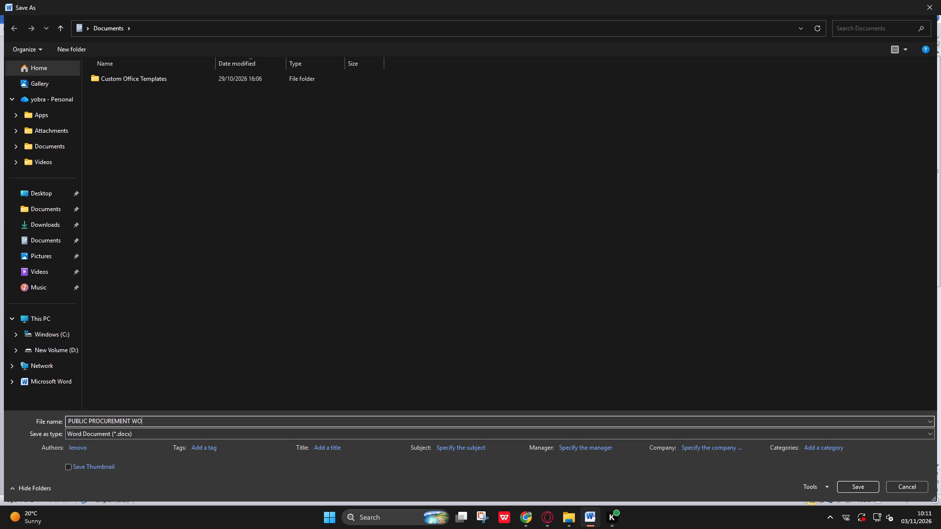
pyautogui.press('r')
pyautogui.write('KSH')
pyautogui.write('EE')
pyautogui.press('t')
pyautogui.click(864, 485)
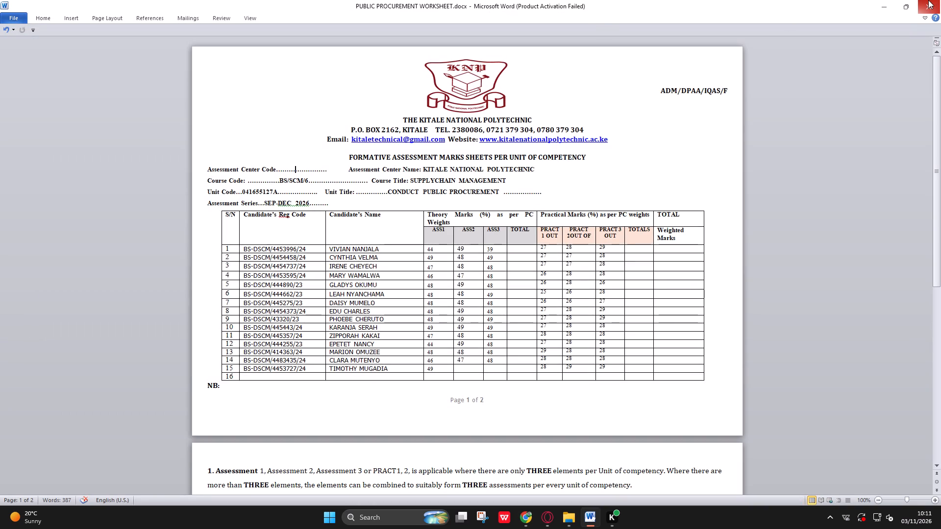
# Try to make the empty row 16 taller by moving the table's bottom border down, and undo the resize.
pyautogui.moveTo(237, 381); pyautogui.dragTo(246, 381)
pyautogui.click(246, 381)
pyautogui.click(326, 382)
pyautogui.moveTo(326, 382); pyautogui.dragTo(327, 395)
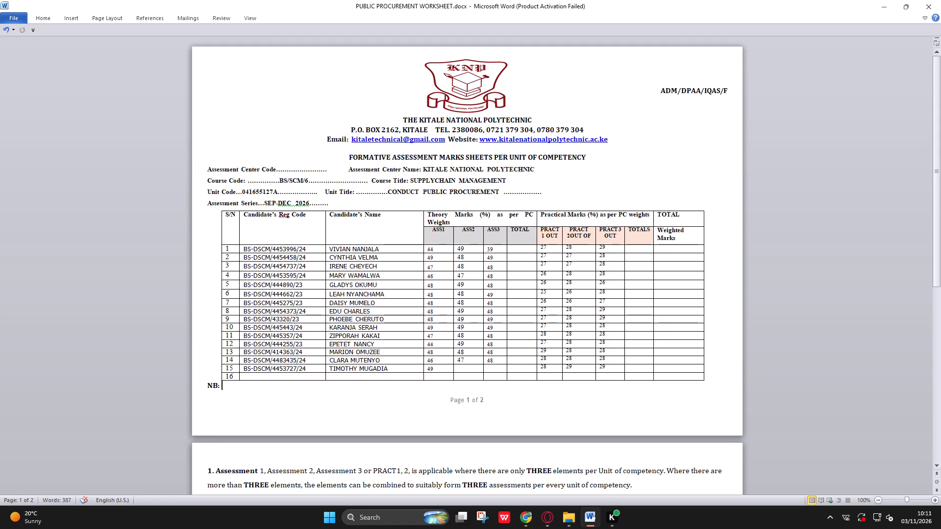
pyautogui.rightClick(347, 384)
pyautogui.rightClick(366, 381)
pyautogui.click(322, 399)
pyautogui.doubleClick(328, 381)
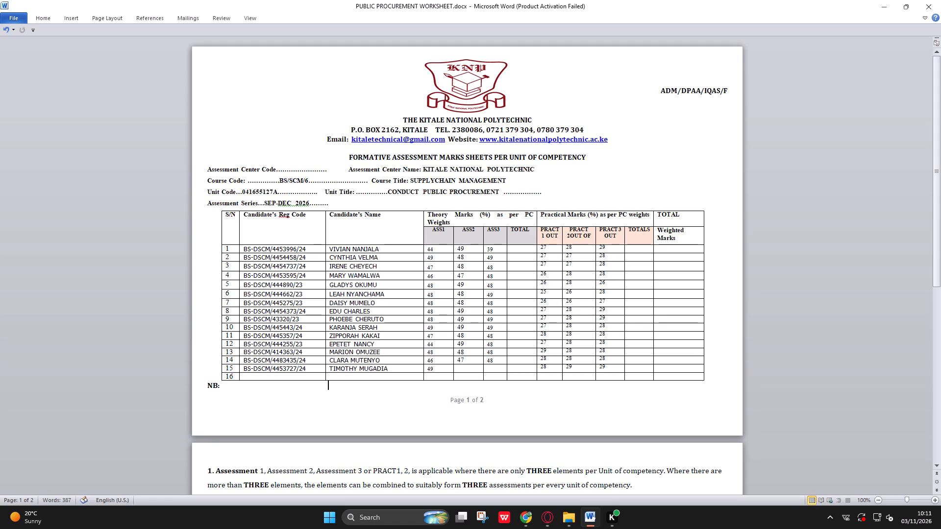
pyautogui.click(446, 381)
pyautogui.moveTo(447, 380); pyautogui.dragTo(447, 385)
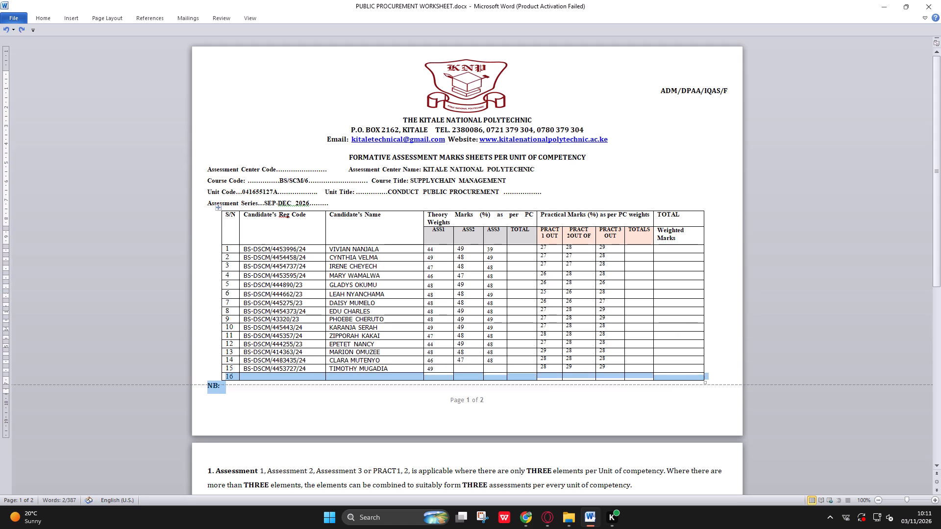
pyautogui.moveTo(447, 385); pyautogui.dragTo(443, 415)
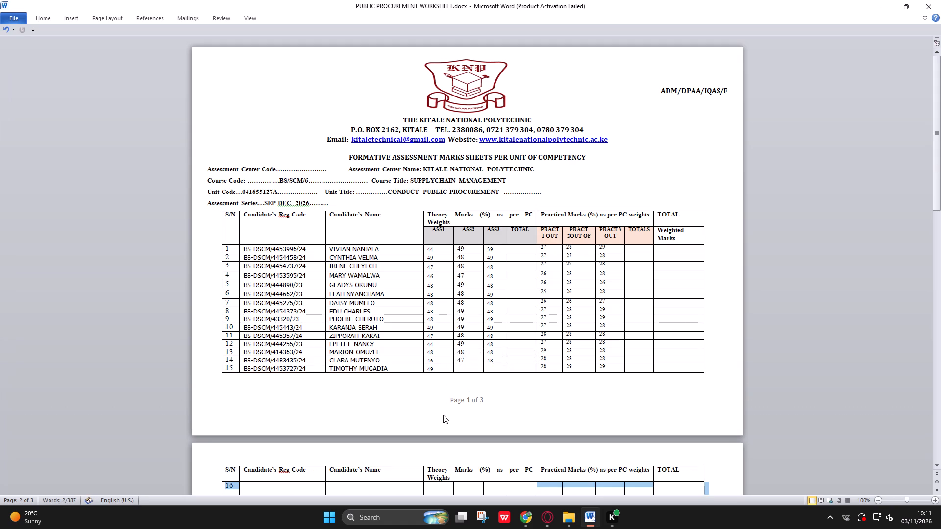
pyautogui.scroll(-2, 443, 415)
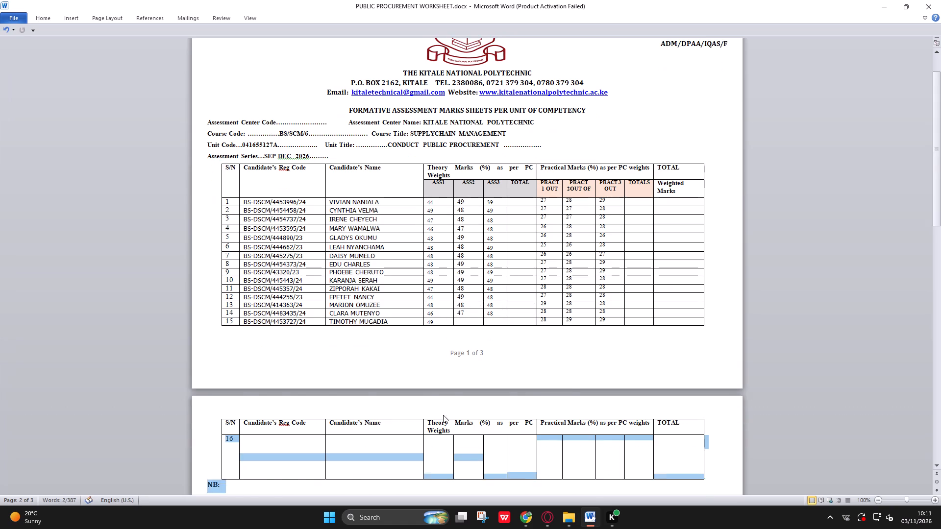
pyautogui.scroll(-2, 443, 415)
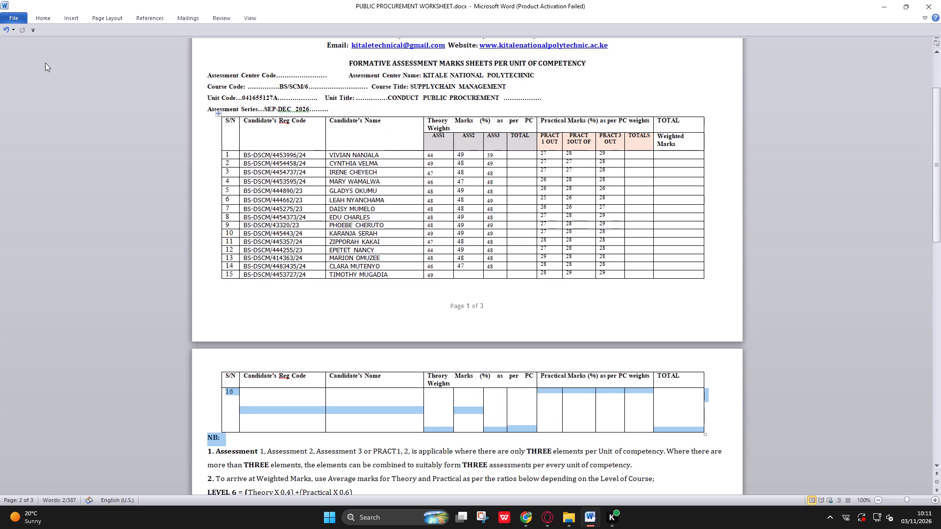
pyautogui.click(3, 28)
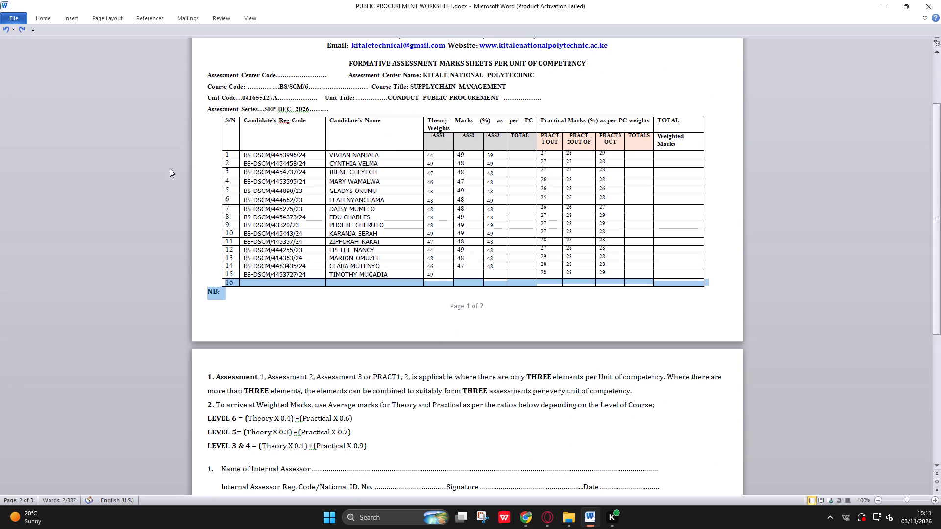
# Stretch the whole candidates' marks table downward so its bottom edge sits just above the first page's footer.
pyautogui.click(465, 343)
pyautogui.click(519, 307)
pyautogui.rightClick(594, 300)
pyautogui.click(656, 287)
pyautogui.click(654, 287)
pyautogui.click(645, 283)
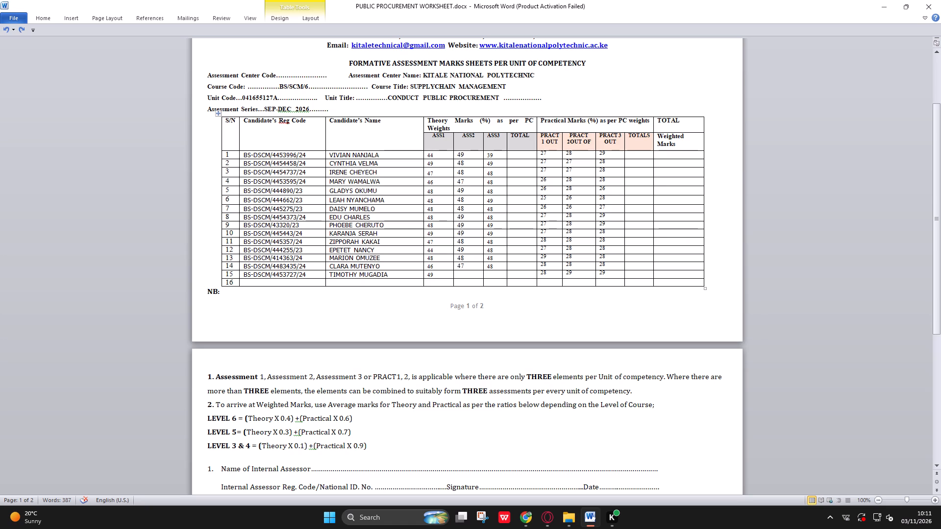
pyautogui.moveTo(704, 288); pyautogui.dragTo(705, 311)
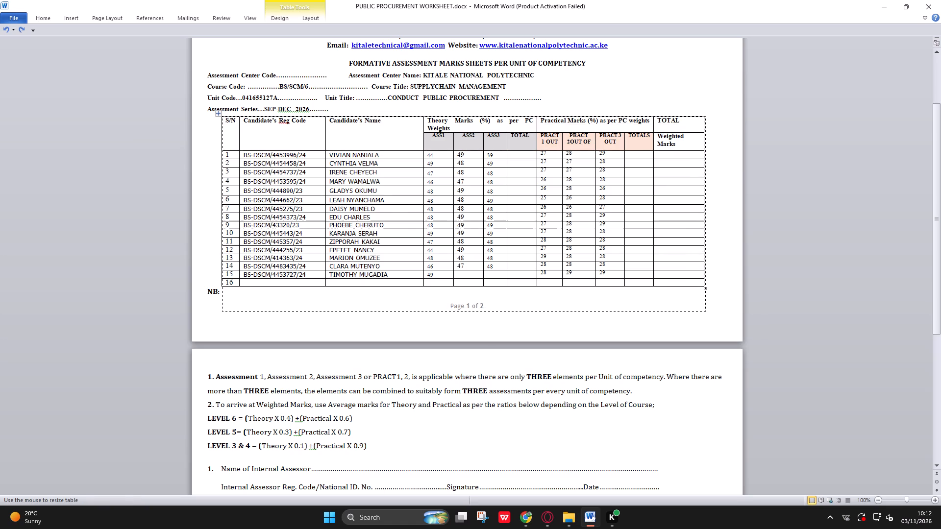
pyautogui.moveTo(705, 311); pyautogui.dragTo(705, 314)
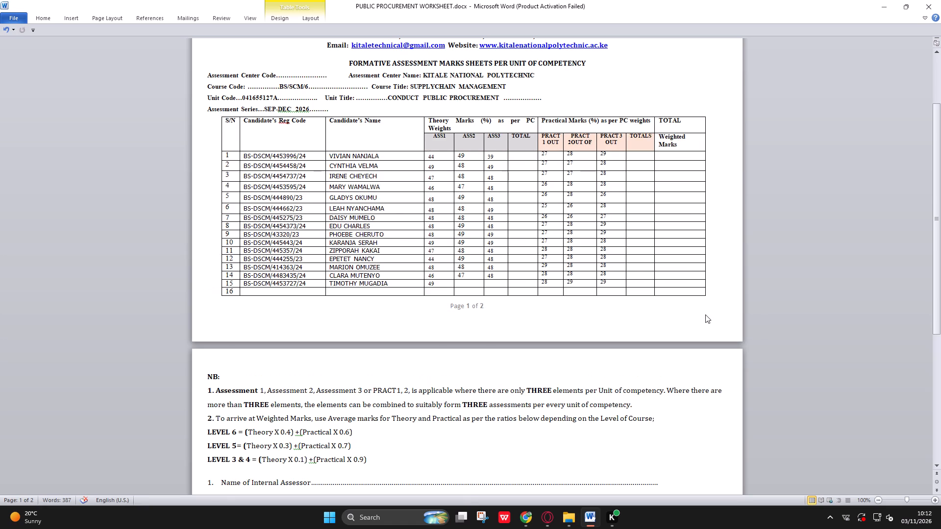
# Insert a blank row below the empty row 16 at the end of the candidates' marks table.
pyautogui.scroll(-3, 705, 314)
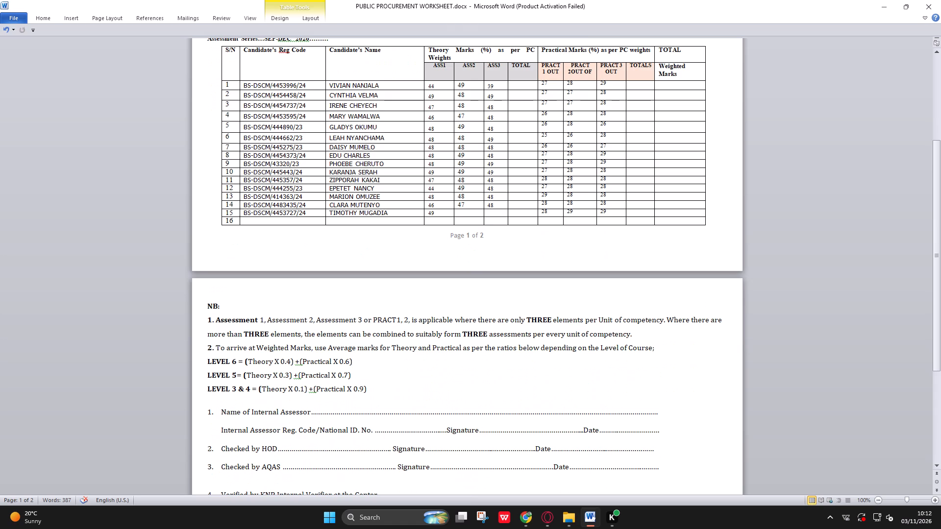
pyautogui.scroll(2, 705, 314)
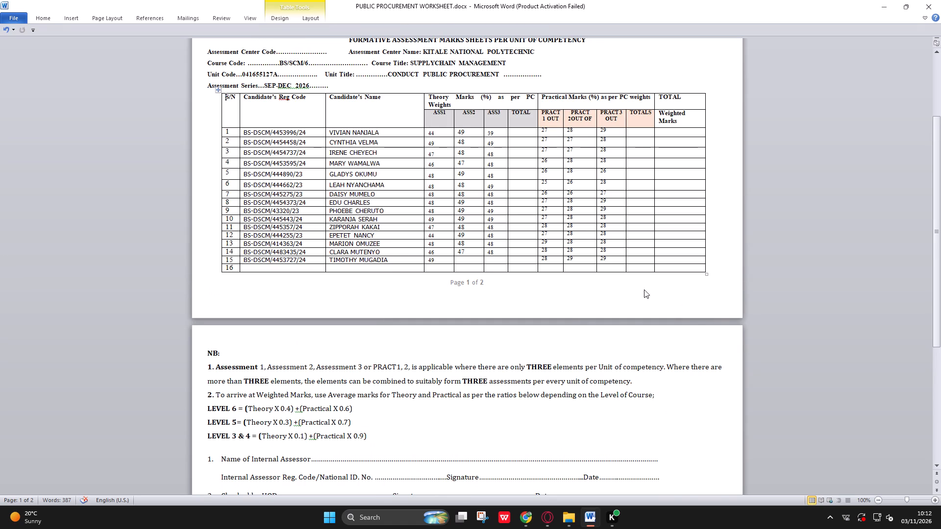
pyautogui.click(685, 275)
pyautogui.click(685, 275)
pyautogui.click(685, 270)
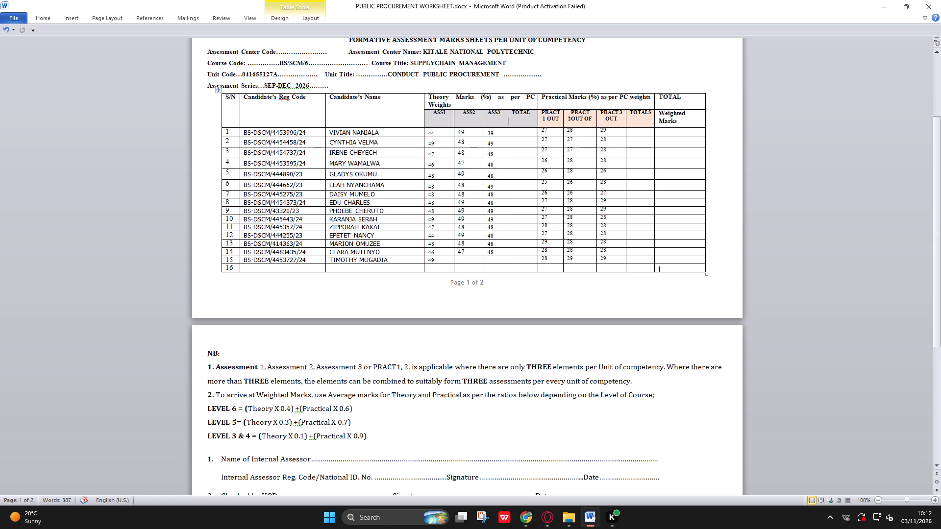
pyautogui.click(685, 270)
pyautogui.doubleClick(685, 270)
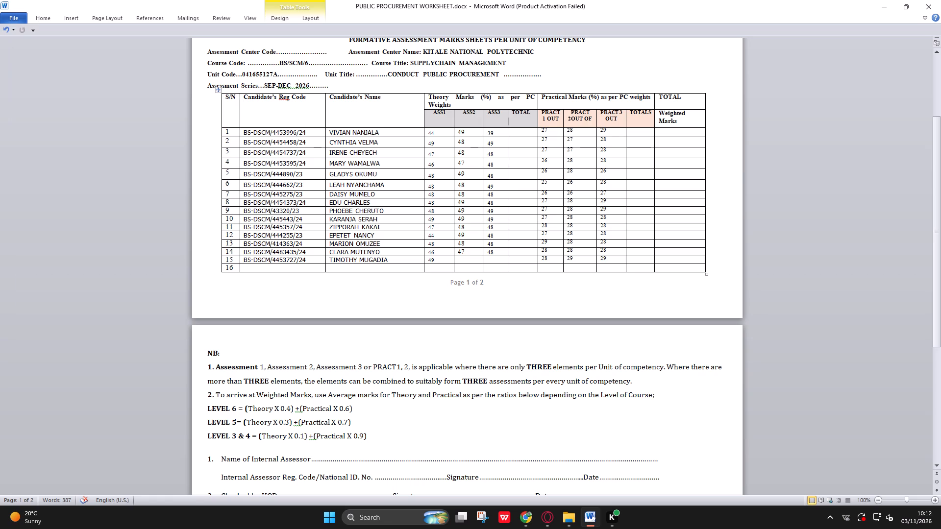
pyautogui.click(680, 272)
pyautogui.rightClick(680, 272)
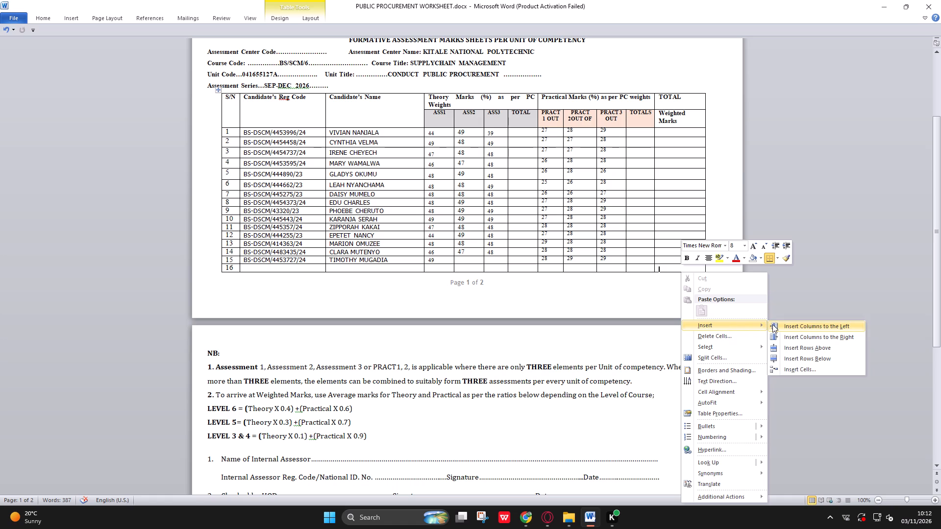
pyautogui.click(772, 355)
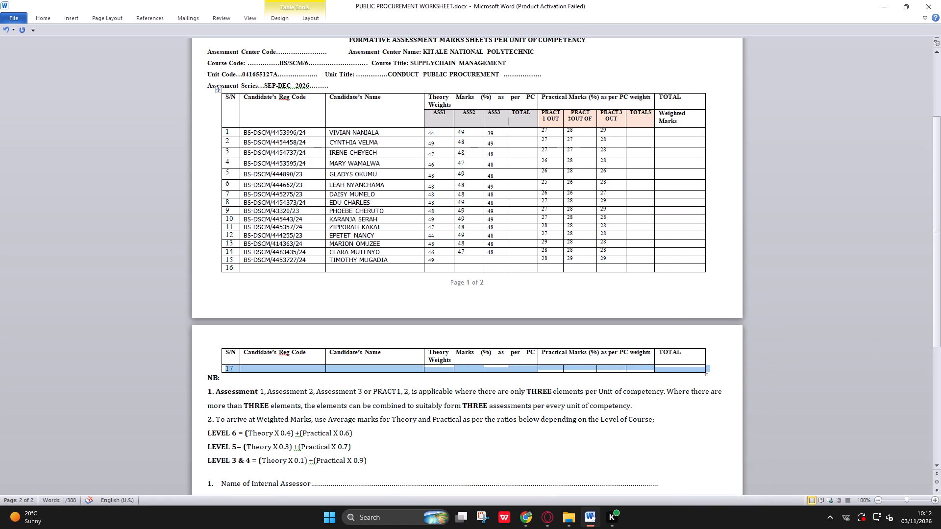
# Insert another blank row below row 17 of the candidates' marks table.
pyautogui.click(652, 372)
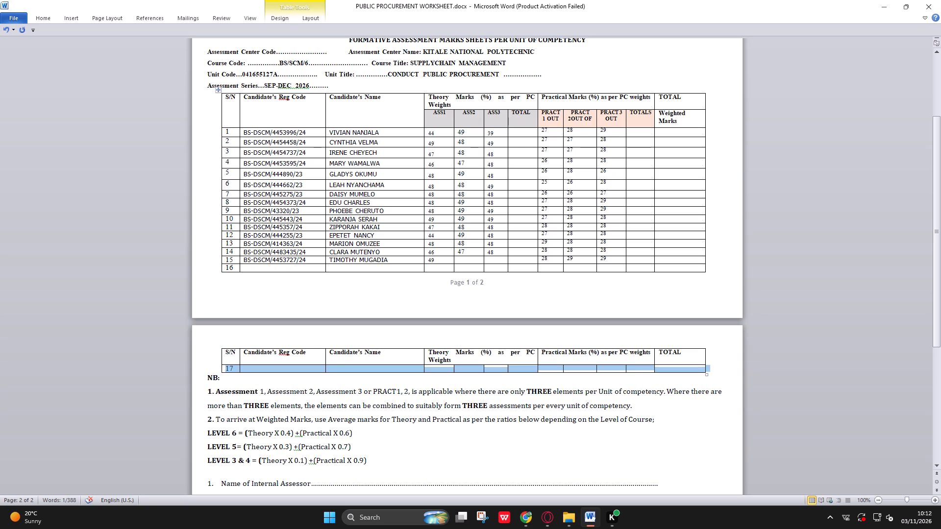
pyautogui.click(653, 372)
pyautogui.click(653, 372)
pyautogui.rightClick(653, 372)
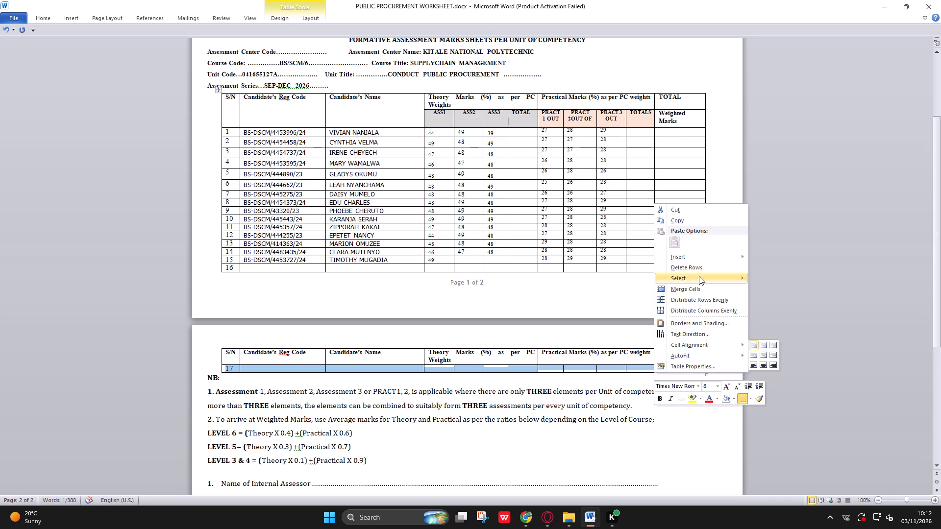
pyautogui.click(680, 252)
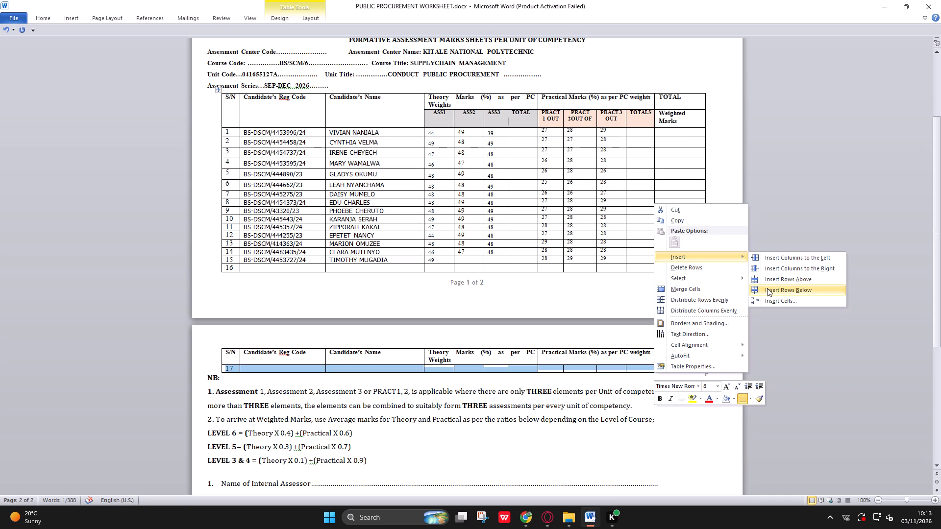
pyautogui.click(767, 288)
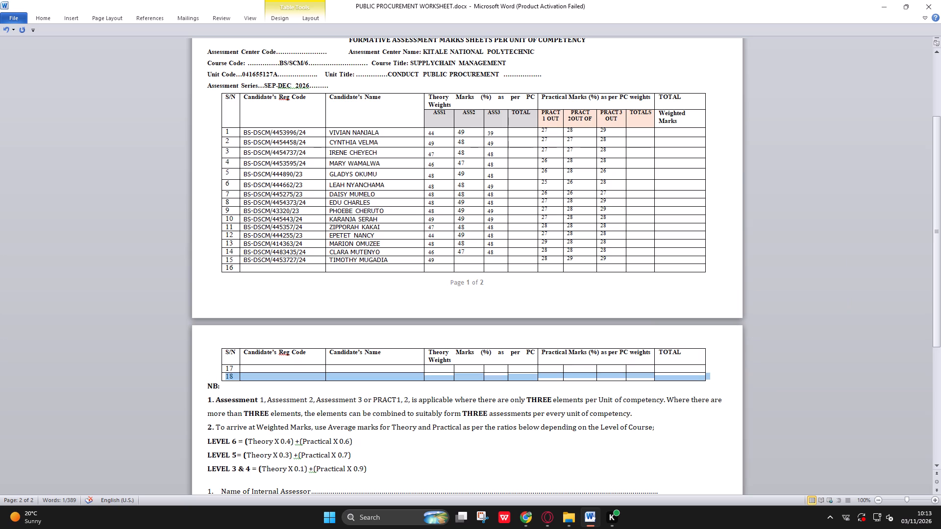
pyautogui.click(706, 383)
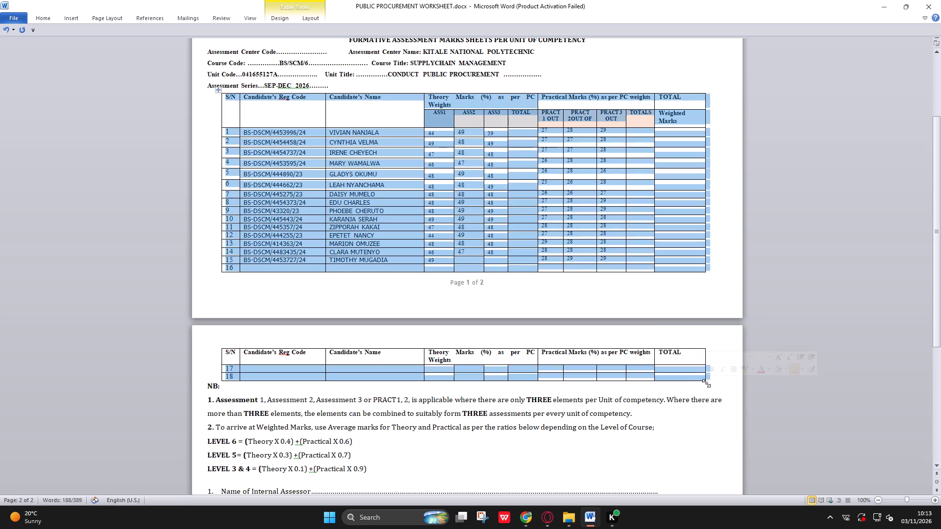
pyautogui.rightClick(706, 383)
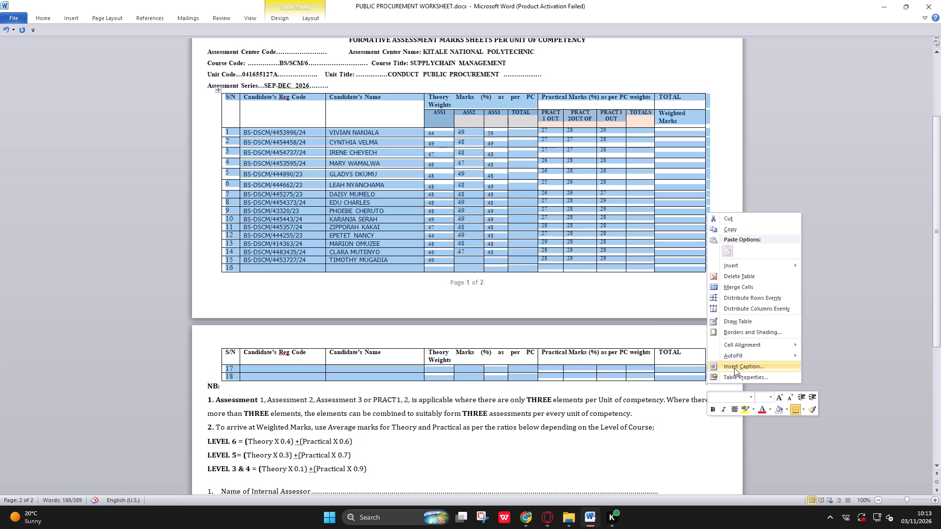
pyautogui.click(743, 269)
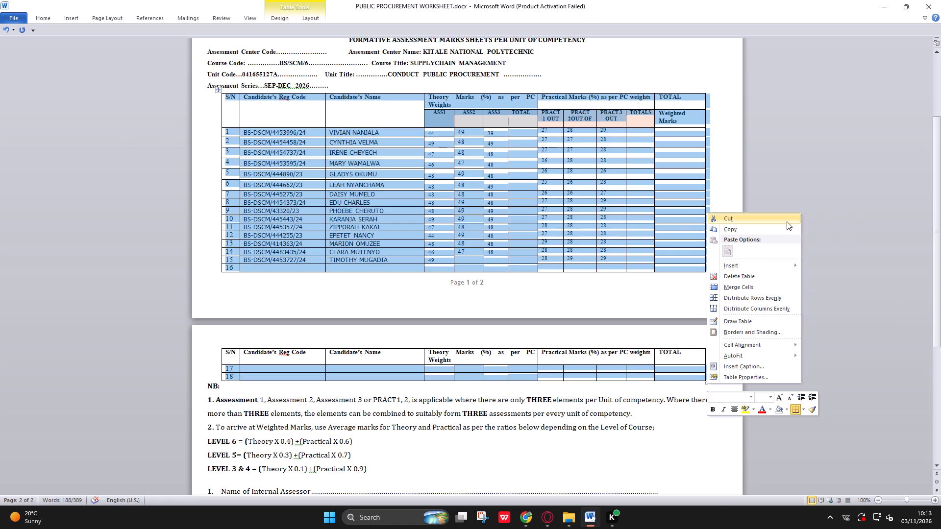
# Use Draw Table to add an empty block directly below row 18, as wide as the marks table and roughly ten rows tall.
pyautogui.click(69, 18)
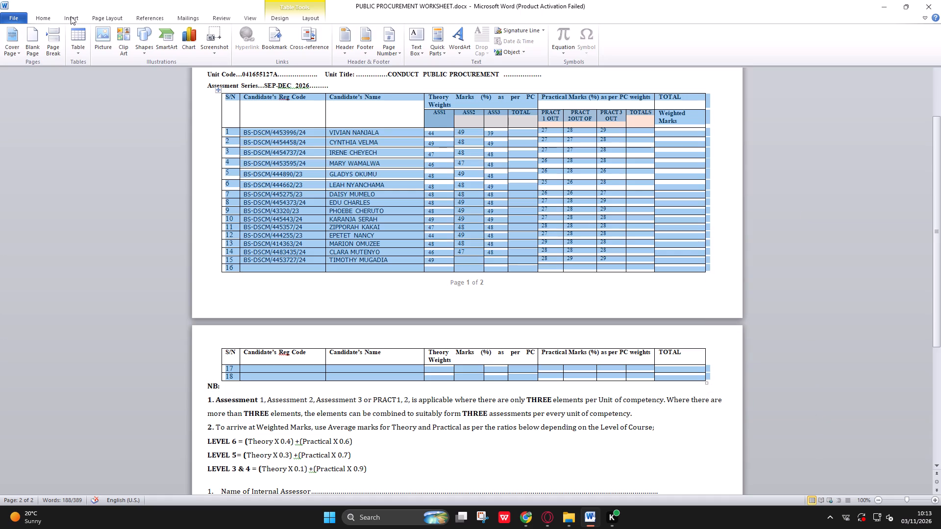
pyautogui.click(76, 43)
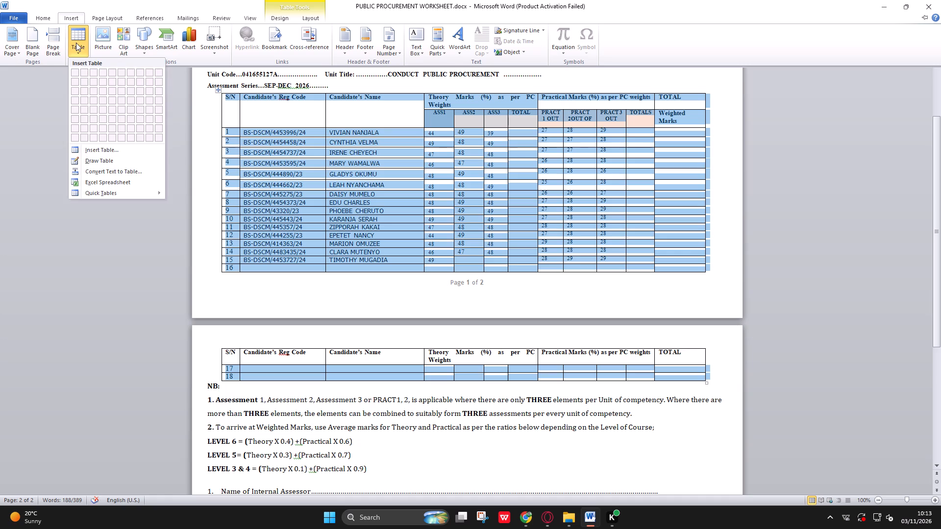
pyautogui.click(110, 165)
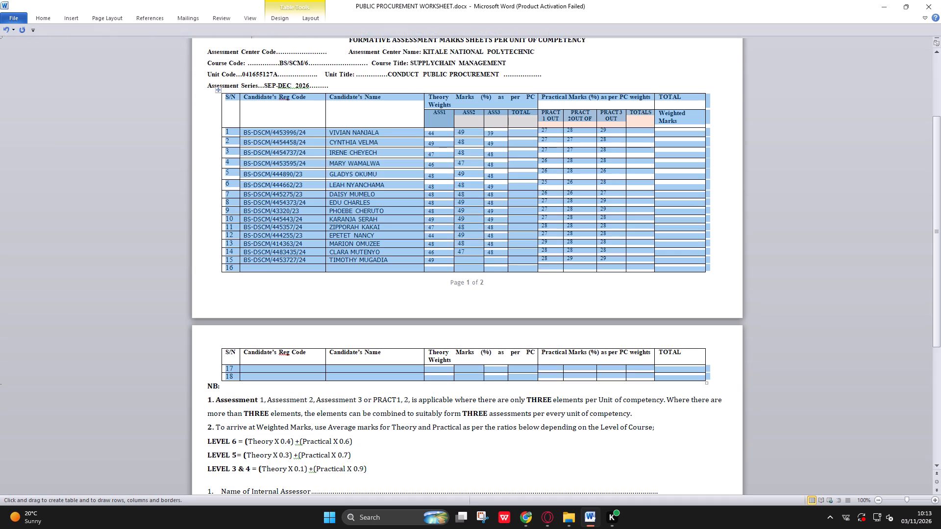
pyautogui.moveTo(222, 381); pyautogui.dragTo(221, 395)
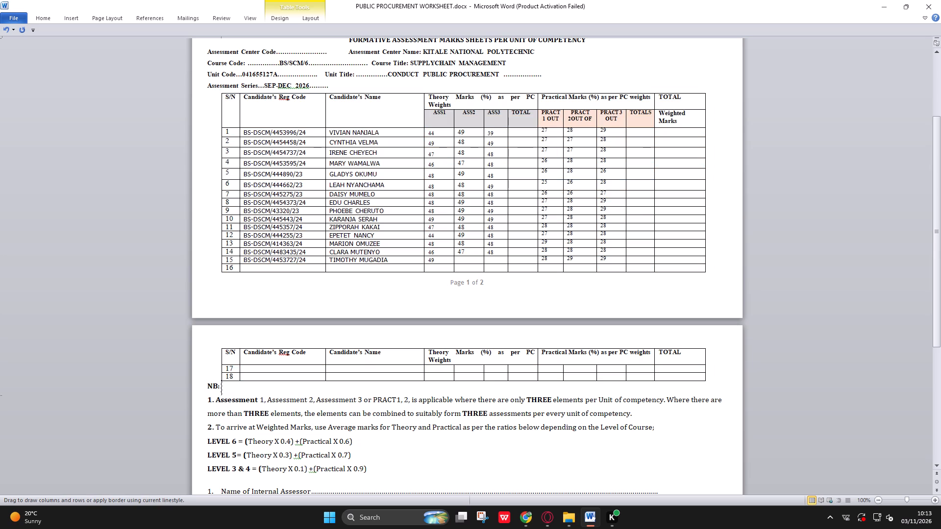
pyautogui.moveTo(221, 395); pyautogui.dragTo(243, 441)
pyautogui.moveTo(243, 441); pyautogui.dragTo(355, 463)
pyautogui.moveTo(355, 463); pyautogui.dragTo(600, 465)
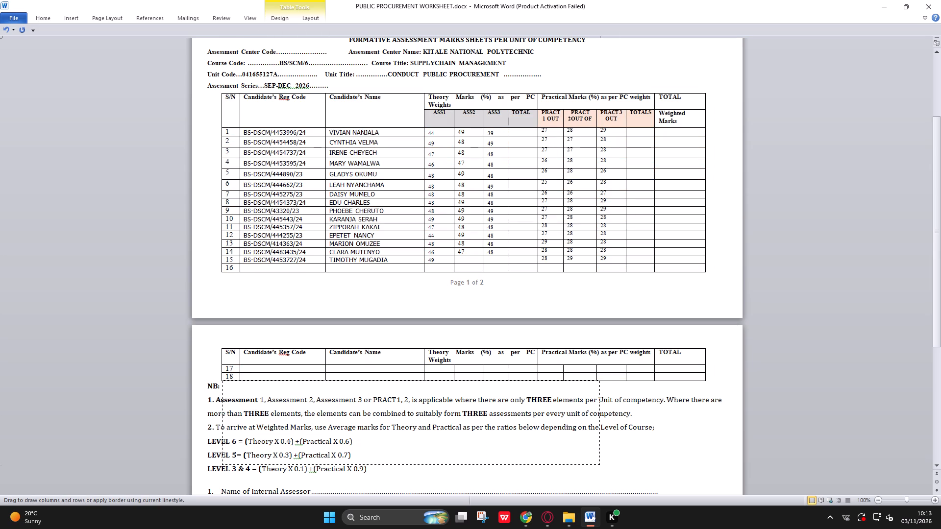
pyautogui.moveTo(600, 465); pyautogui.dragTo(707, 462)
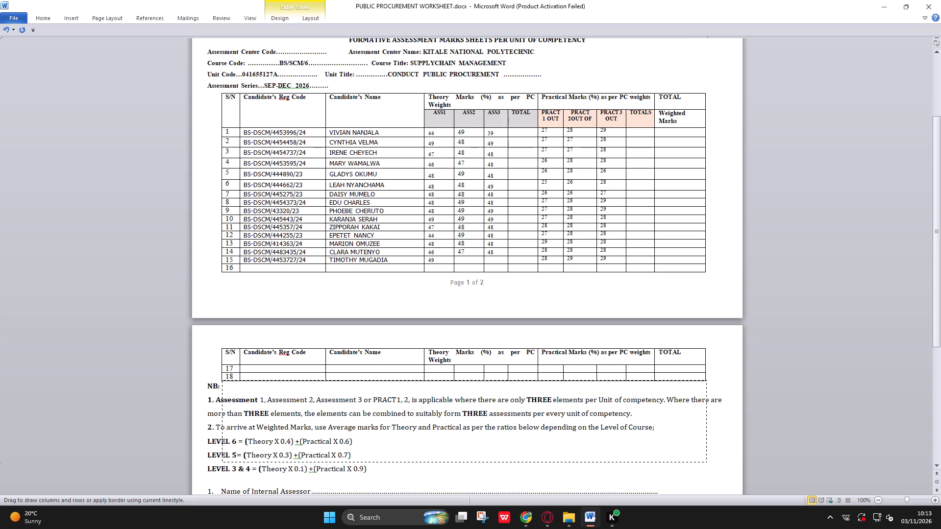
pyautogui.moveTo(707, 462); pyautogui.dragTo(703, 462)
pyautogui.moveTo(703, 462); pyautogui.dragTo(707, 461)
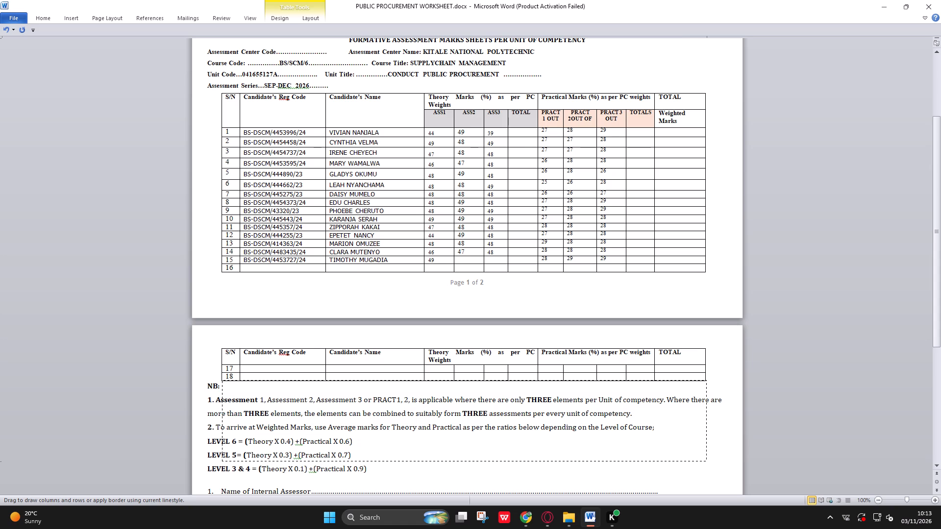
pyautogui.moveTo(707, 461); pyautogui.dragTo(705, 462)
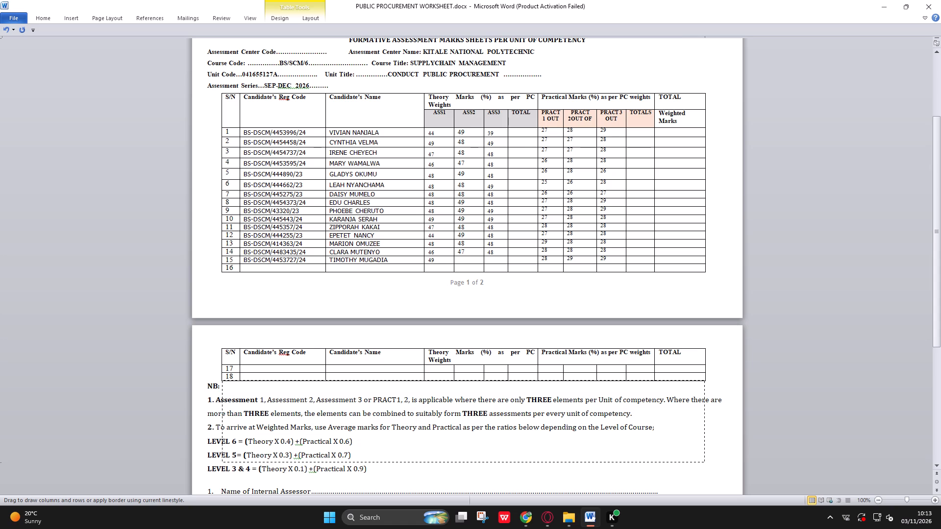
pyautogui.moveTo(705, 462); pyautogui.dragTo(706, 461)
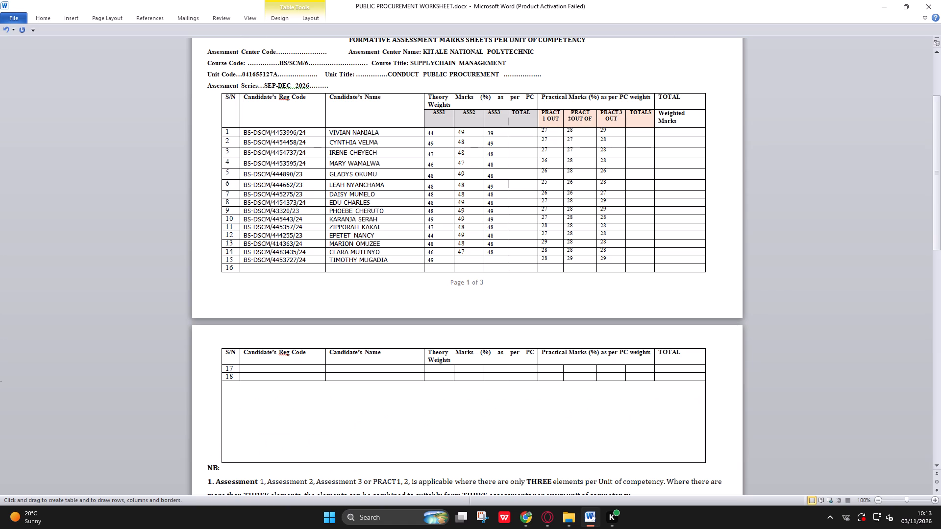
# Draw vertical lines through the empty block below row 18, continuing the S/N, Reg Code, Name and four theory marks column borders.
pyautogui.moveTo(240, 381); pyautogui.dragTo(237, 449)
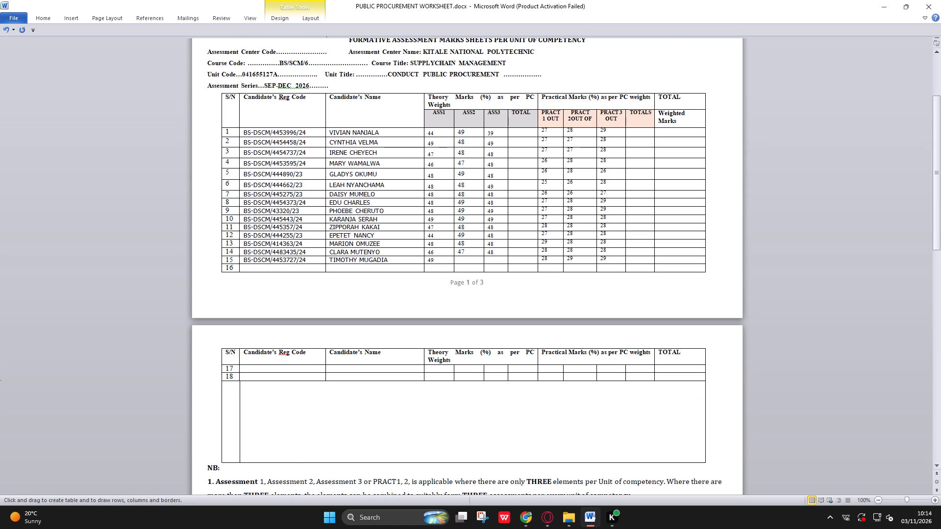
pyautogui.moveTo(326, 381); pyautogui.dragTo(324, 448)
pyautogui.moveTo(424, 382); pyautogui.dragTo(424, 431)
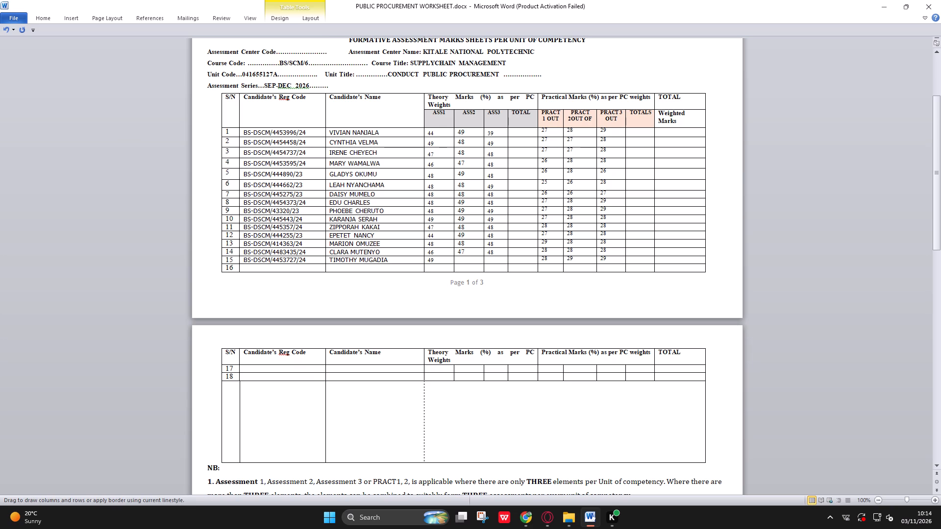
pyautogui.moveTo(424, 431); pyautogui.dragTo(423, 444)
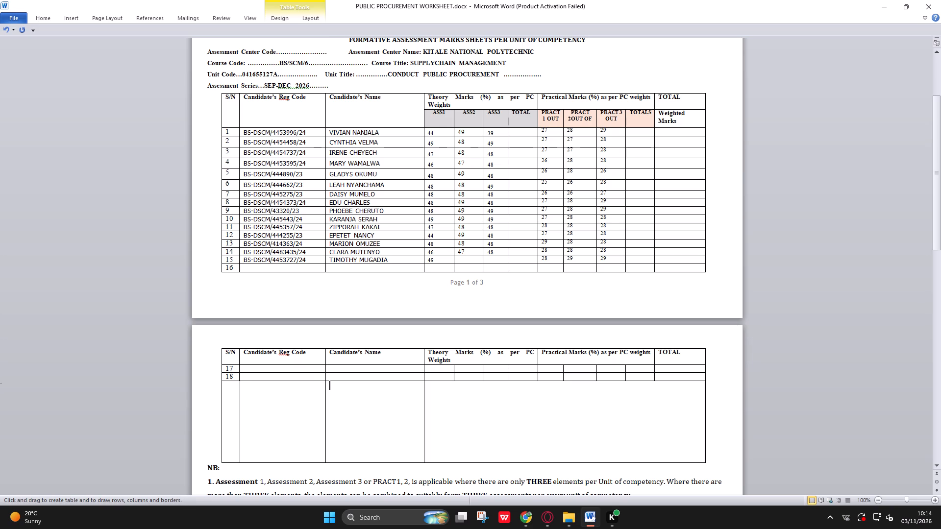
pyautogui.moveTo(454, 381); pyautogui.dragTo(453, 391)
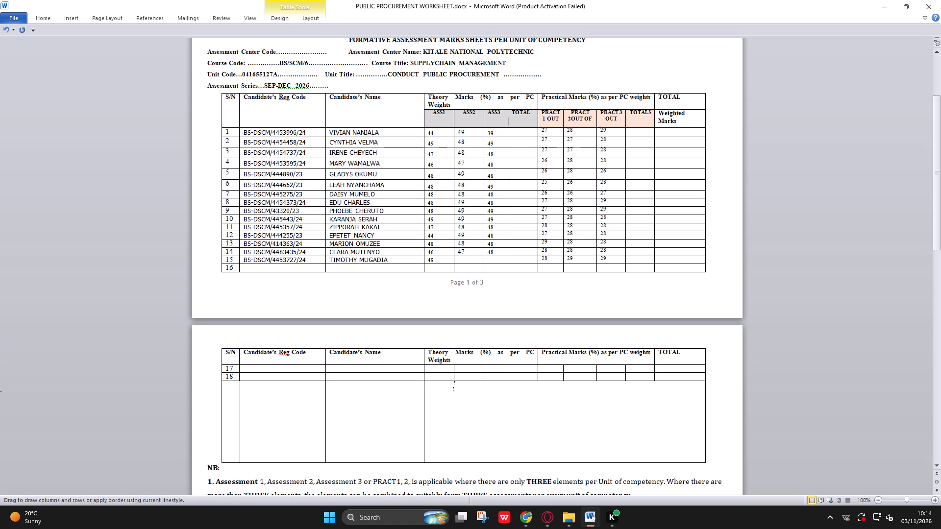
pyautogui.moveTo(453, 391); pyautogui.dragTo(454, 437)
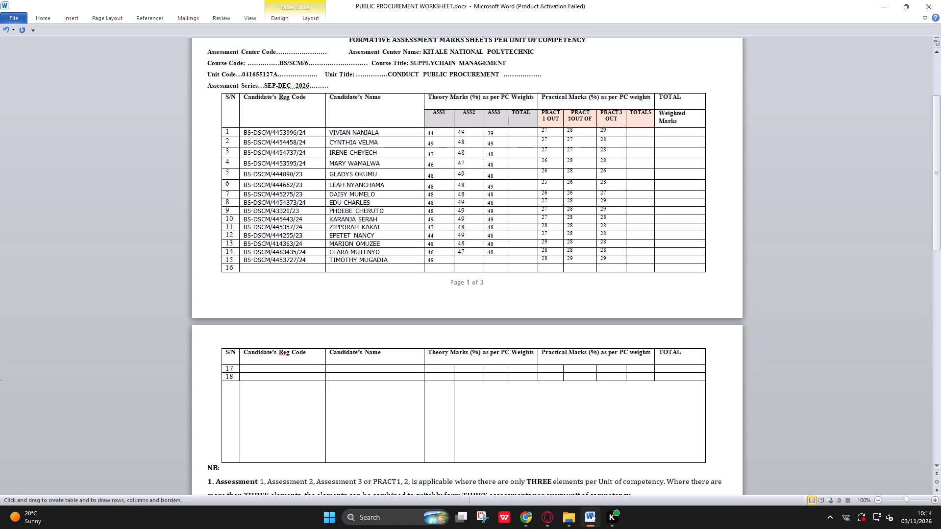
pyautogui.moveTo(484, 379); pyautogui.dragTo(483, 427)
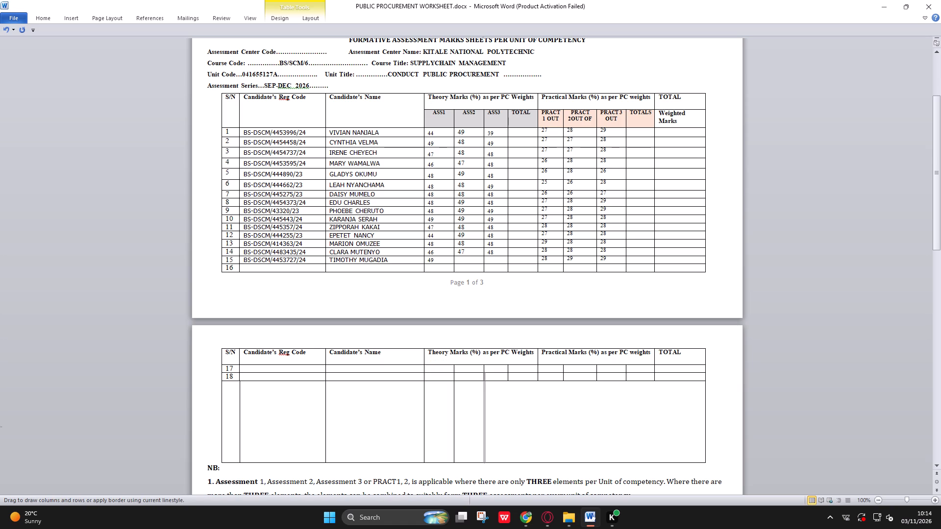
pyautogui.moveTo(483, 427); pyautogui.dragTo(483, 438)
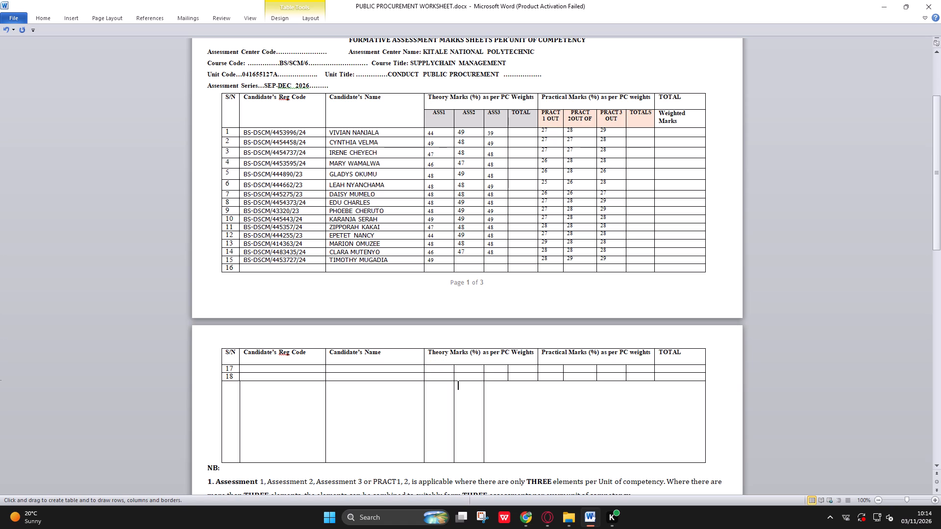
pyautogui.moveTo(508, 380); pyautogui.dragTo(507, 425)
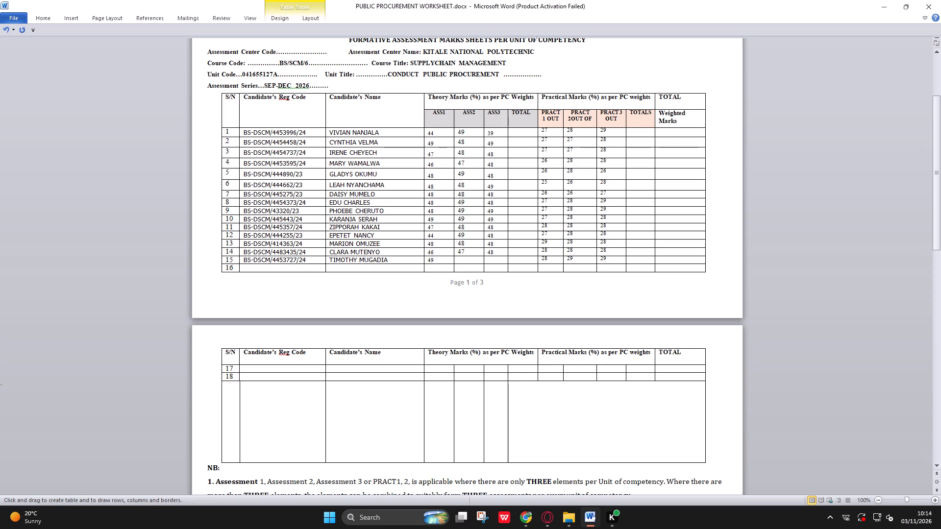
pyautogui.moveTo(537, 382); pyautogui.dragTo(536, 417)
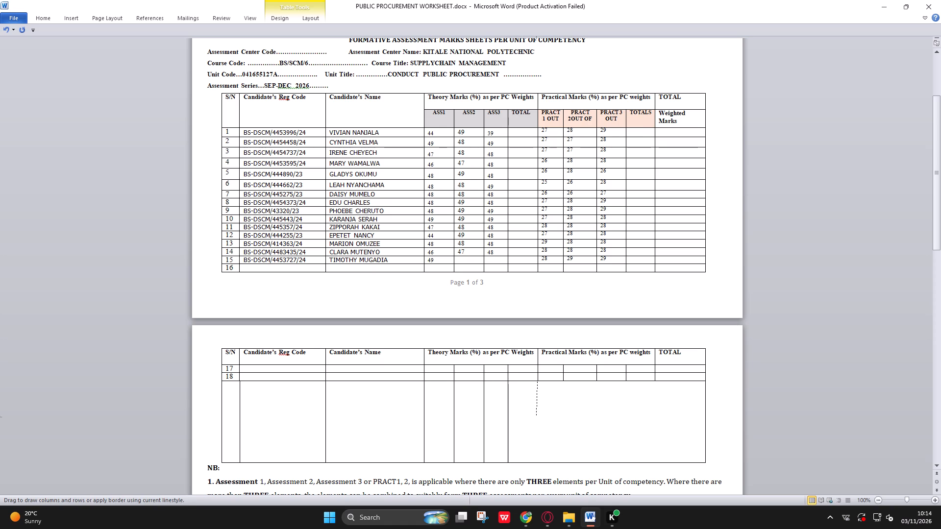
pyautogui.moveTo(536, 417); pyautogui.dragTo(536, 448)
# Draw the remaining vertical lines in the block below row 18, continuing the four practical marks column borders up to the TOTAL column.
pyautogui.moveTo(563, 380); pyautogui.dragTo(561, 426)
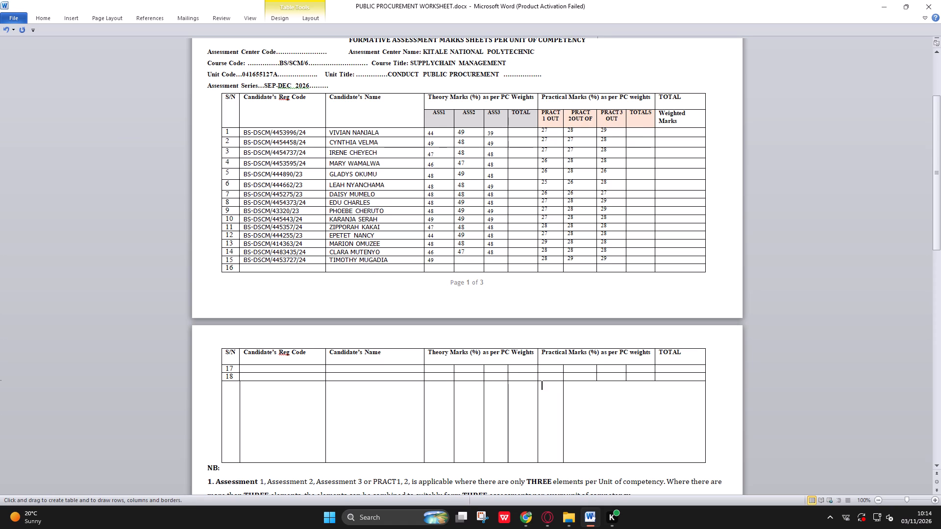
pyautogui.moveTo(597, 380); pyautogui.dragTo(596, 429)
pyautogui.moveTo(626, 381); pyautogui.dragTo(624, 424)
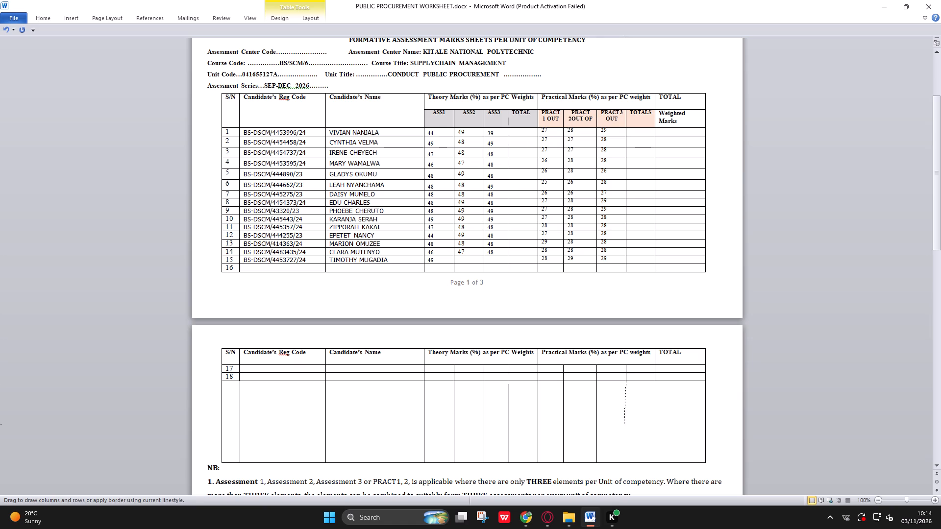
pyautogui.moveTo(624, 424); pyautogui.dragTo(624, 446)
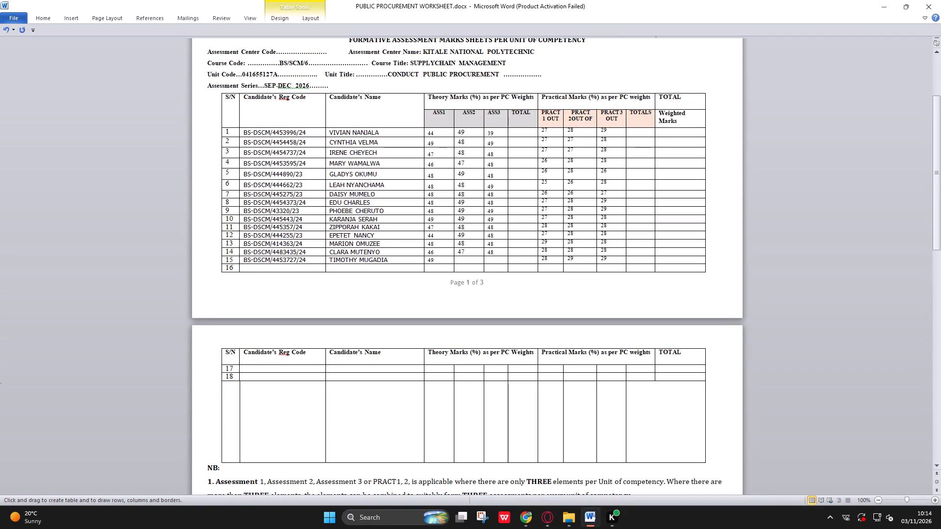
pyautogui.moveTo(656, 381); pyautogui.dragTo(664, 506)
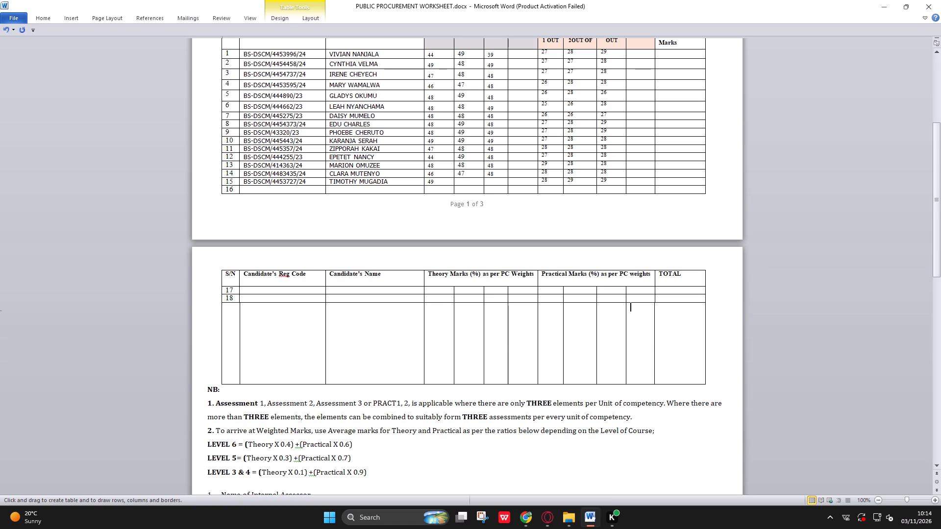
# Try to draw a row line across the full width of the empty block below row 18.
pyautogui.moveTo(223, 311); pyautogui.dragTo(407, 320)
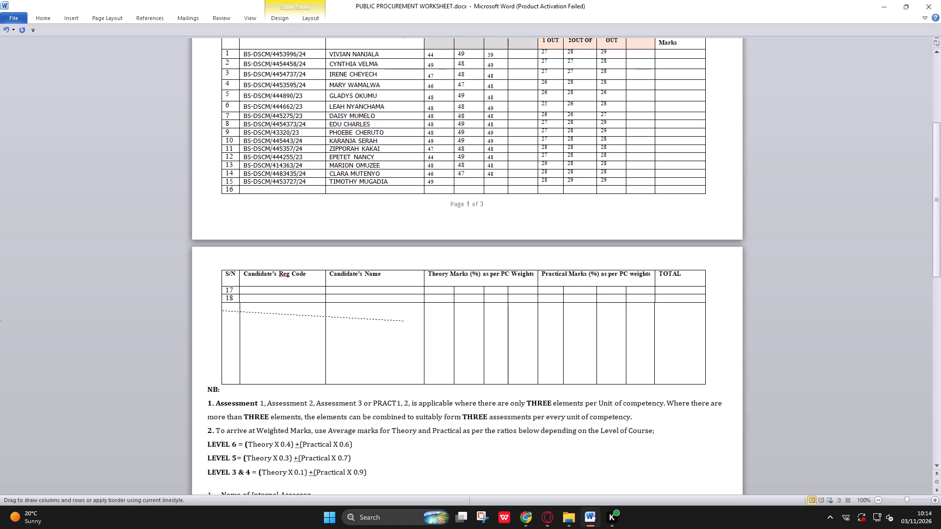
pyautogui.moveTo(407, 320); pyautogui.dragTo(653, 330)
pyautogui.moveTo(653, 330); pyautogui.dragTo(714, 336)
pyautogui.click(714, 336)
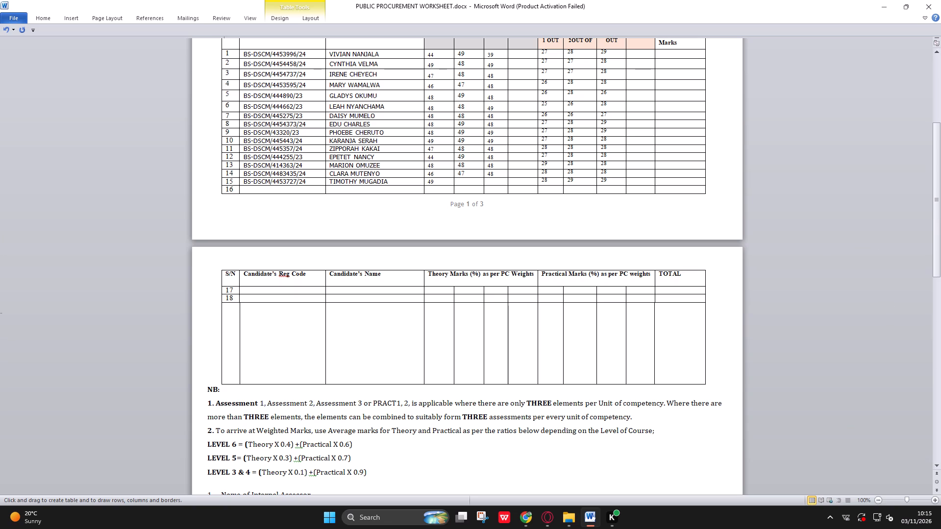
# Draw five full-width horizontal lines across the block below row 18, splitting it into six blank rows.
pyautogui.moveTo(222, 313); pyautogui.dragTo(260, 313)
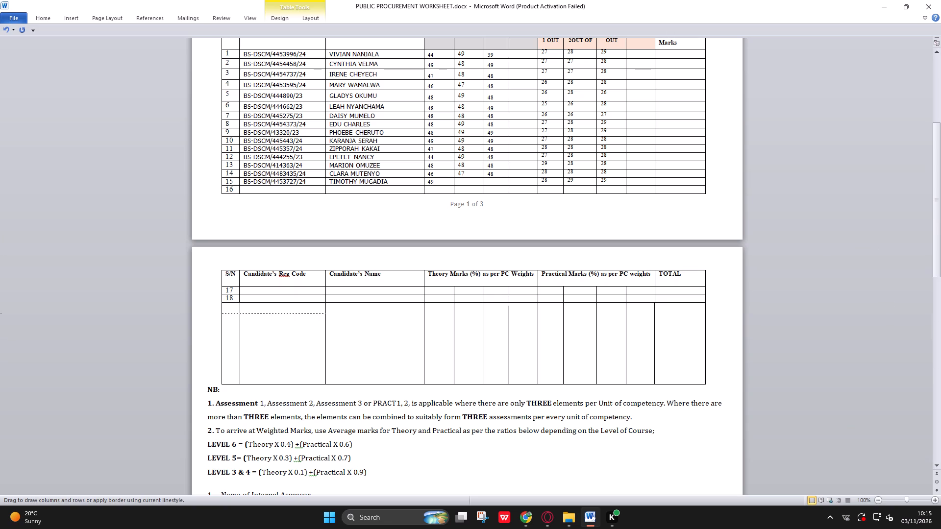
pyautogui.moveTo(260, 313); pyautogui.dragTo(723, 307)
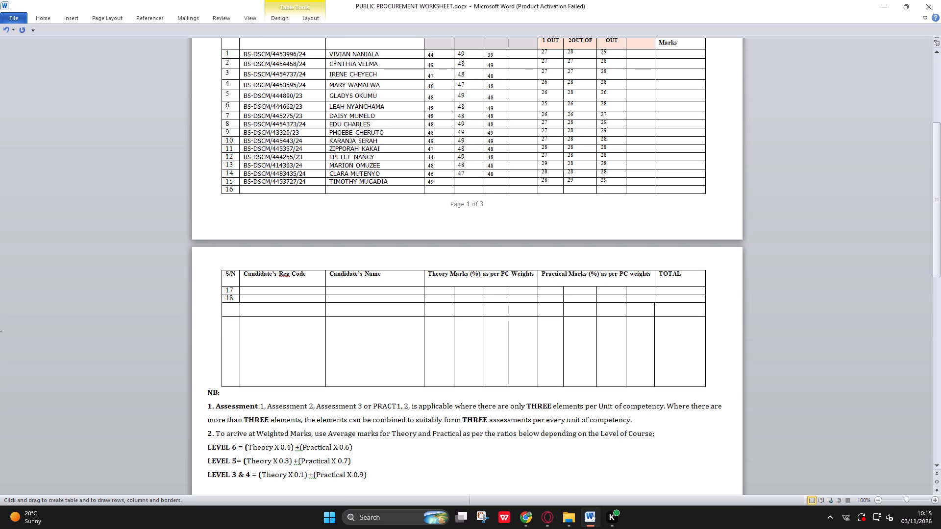
pyautogui.moveTo(220, 329); pyautogui.dragTo(702, 325)
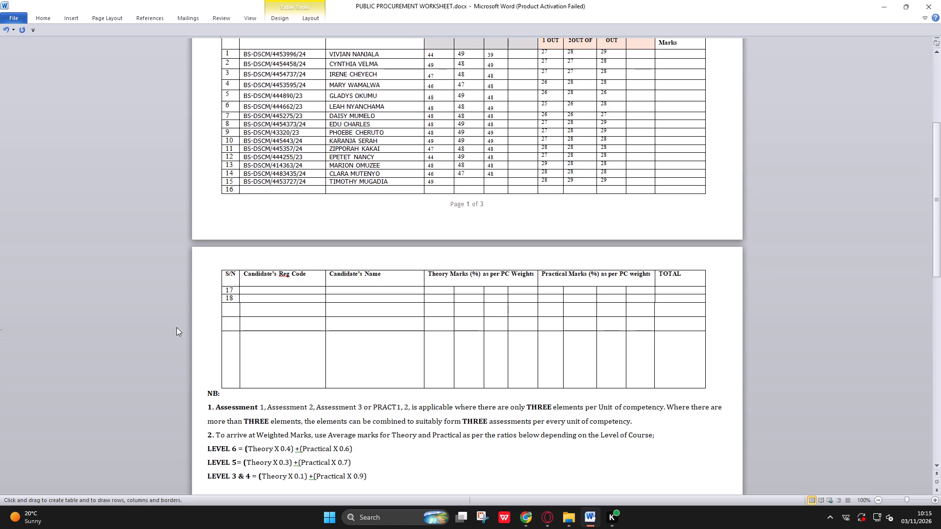
pyautogui.moveTo(223, 343); pyautogui.dragTo(724, 333)
pyautogui.click(228, 352)
pyautogui.moveTo(221, 348); pyautogui.dragTo(662, 342)
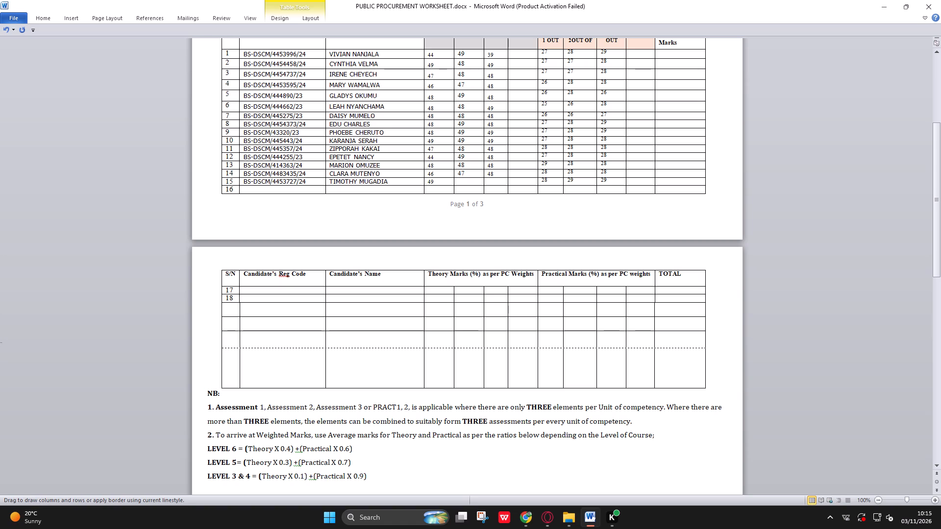
pyautogui.moveTo(662, 342); pyautogui.dragTo(690, 342)
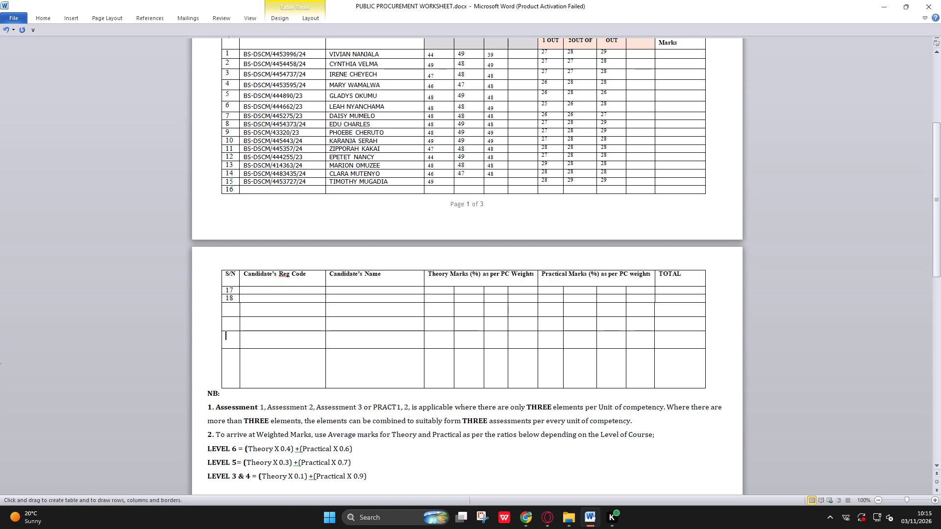
pyautogui.moveTo(223, 364); pyautogui.dragTo(274, 366)
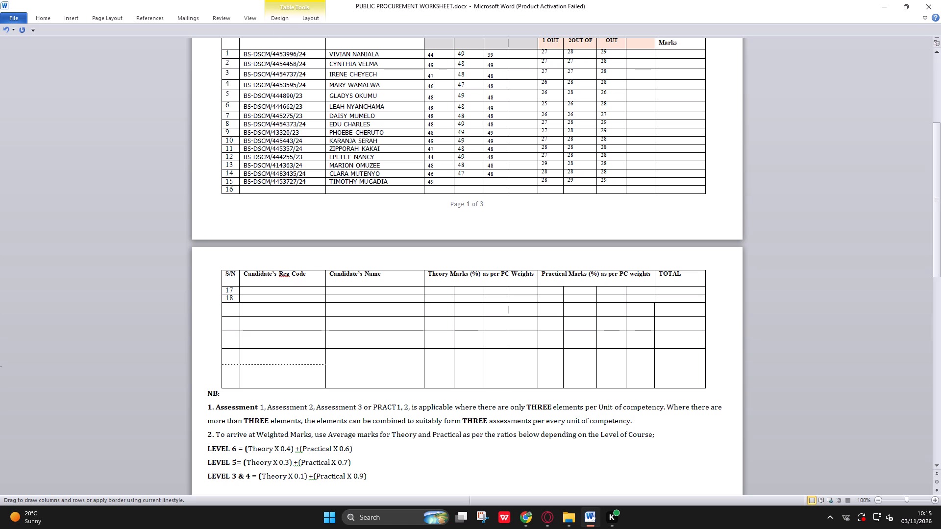
pyautogui.moveTo(274, 366); pyautogui.dragTo(658, 371)
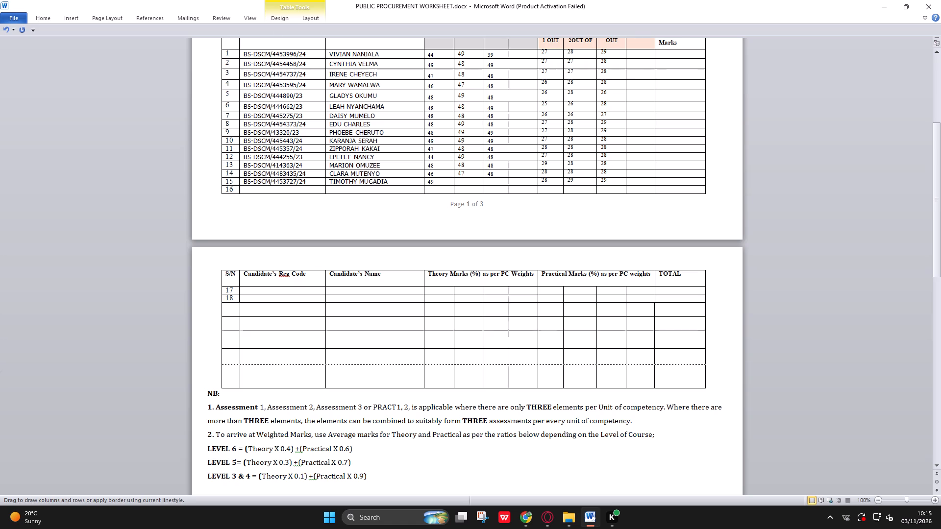
pyautogui.moveTo(658, 371); pyautogui.dragTo(697, 372)
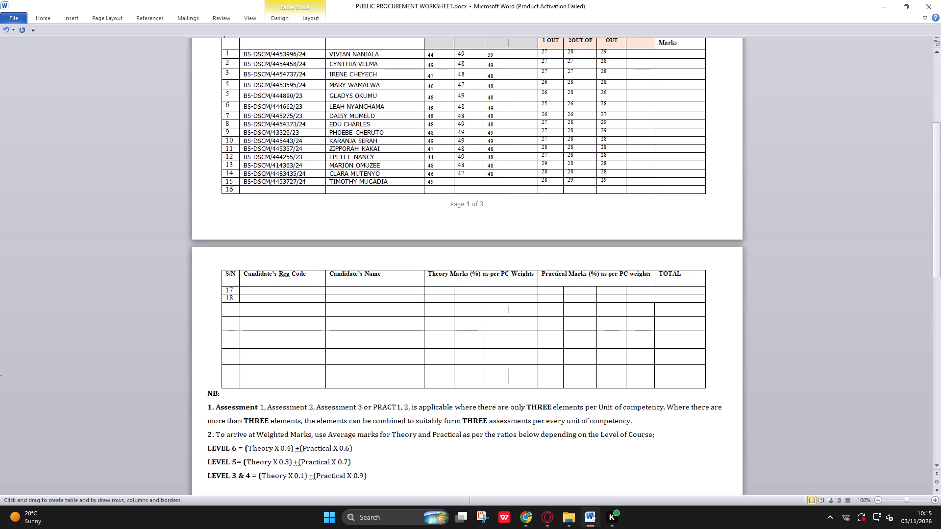
pyautogui.moveTo(224, 375); pyautogui.dragTo(436, 375)
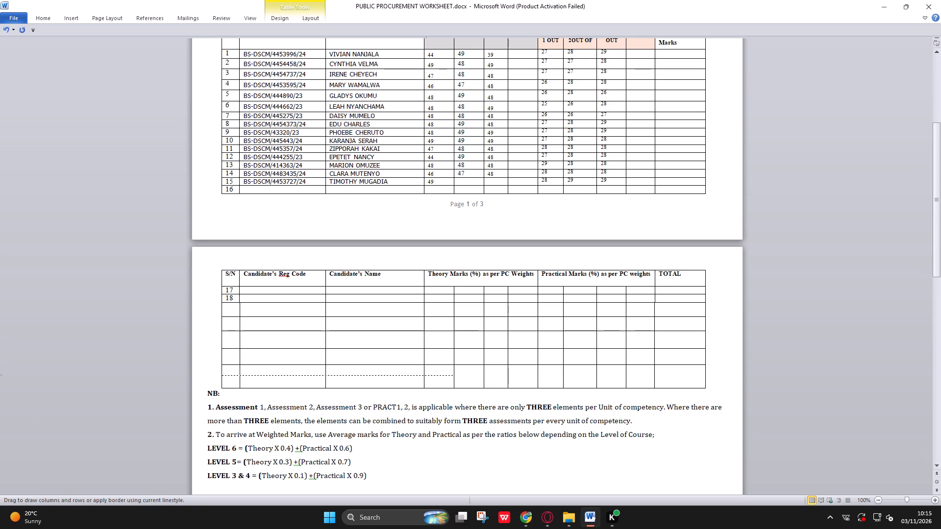
pyautogui.moveTo(436, 375); pyautogui.dragTo(704, 370)
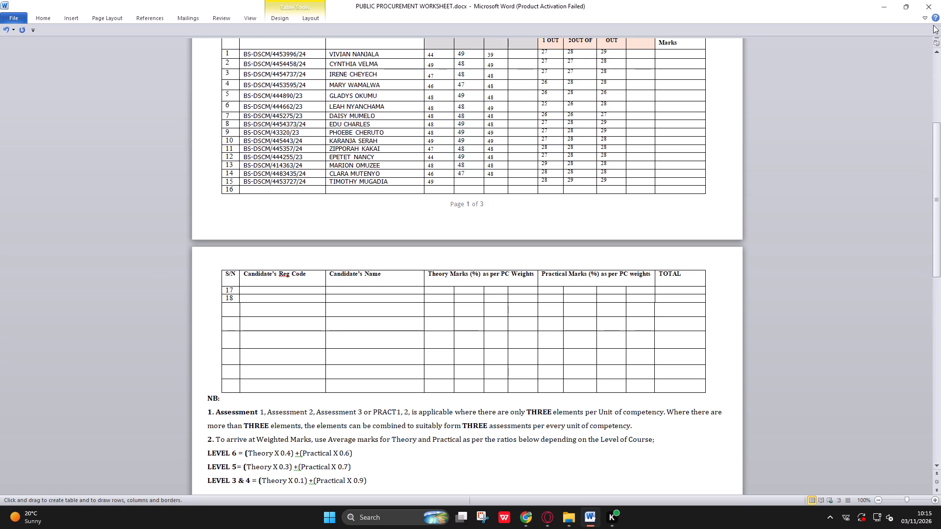
# Save the PUBLIC PROCUREMENT WORKSHEET document under its existing name and close it.
pyautogui.click(12, 20)
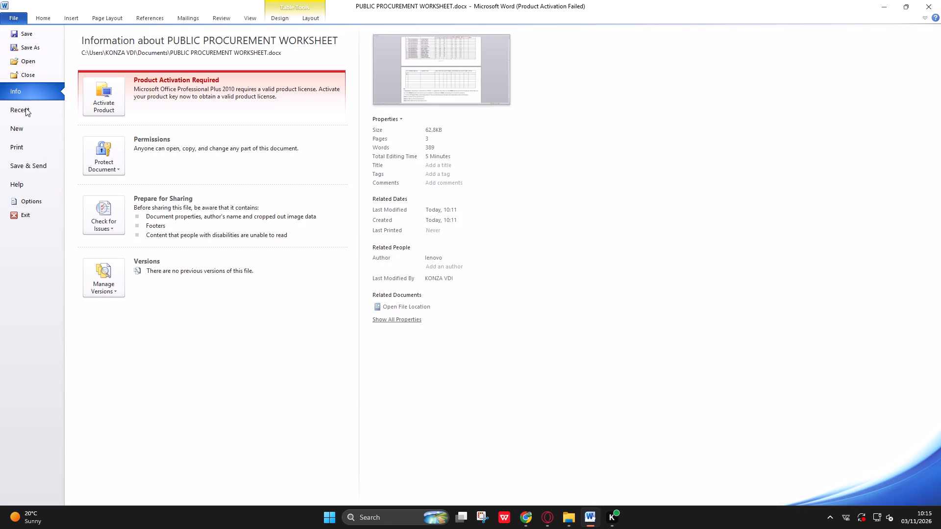
pyautogui.click(29, 34)
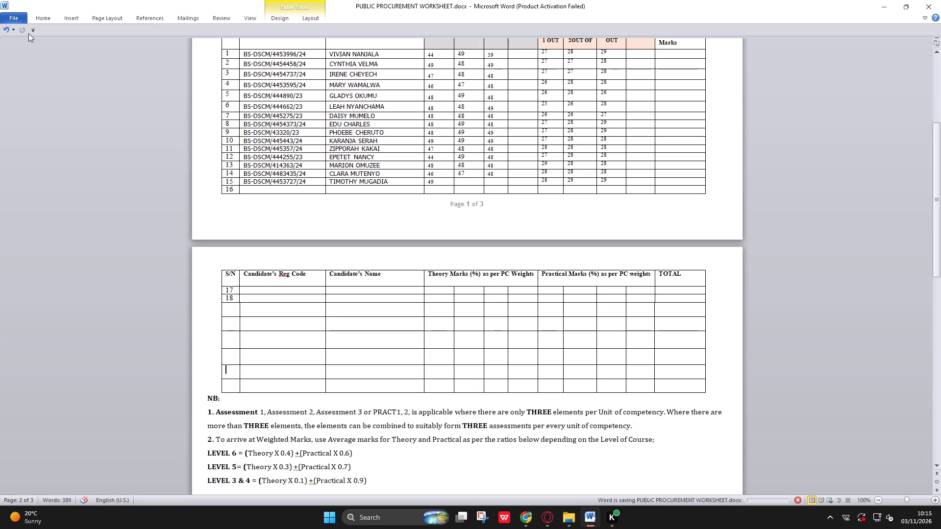
pyautogui.click(927, 8)
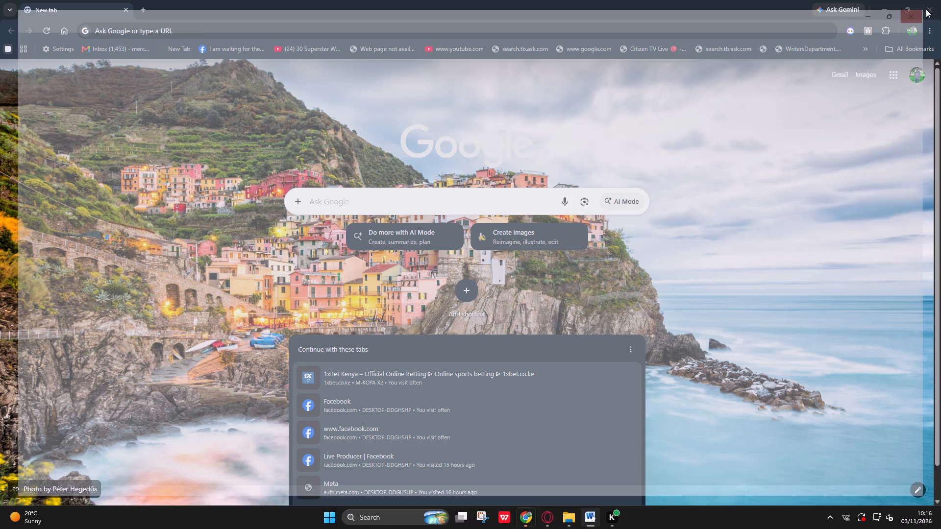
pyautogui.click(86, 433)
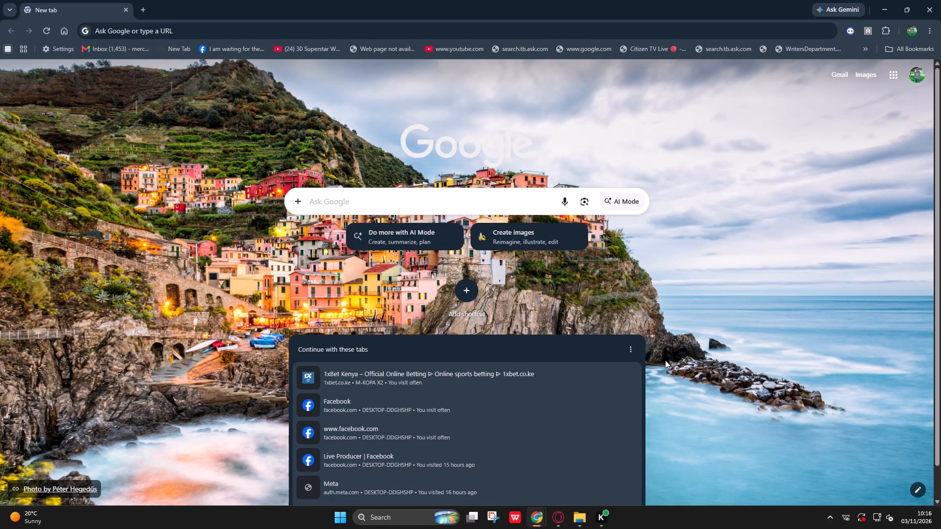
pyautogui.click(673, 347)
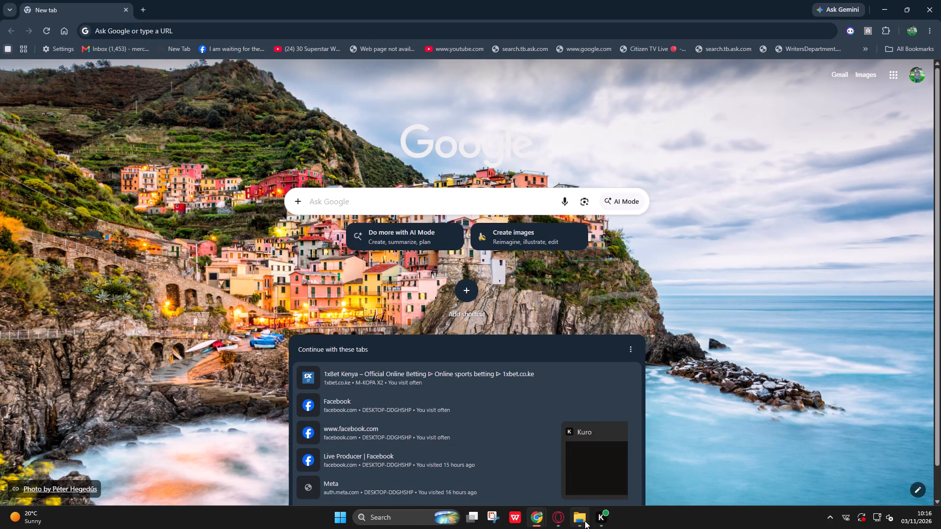
# Switch to File Explorer and send the recent file PUBLIC PROCUREMENT WORKSHEET.docx to the Documents folder as a duplicate.
pyautogui.click(585, 521)
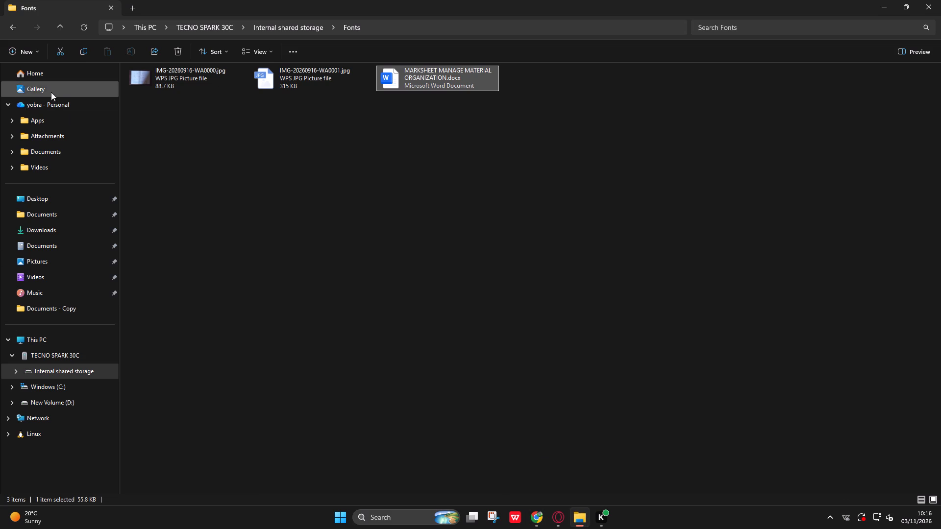
pyautogui.click(42, 71)
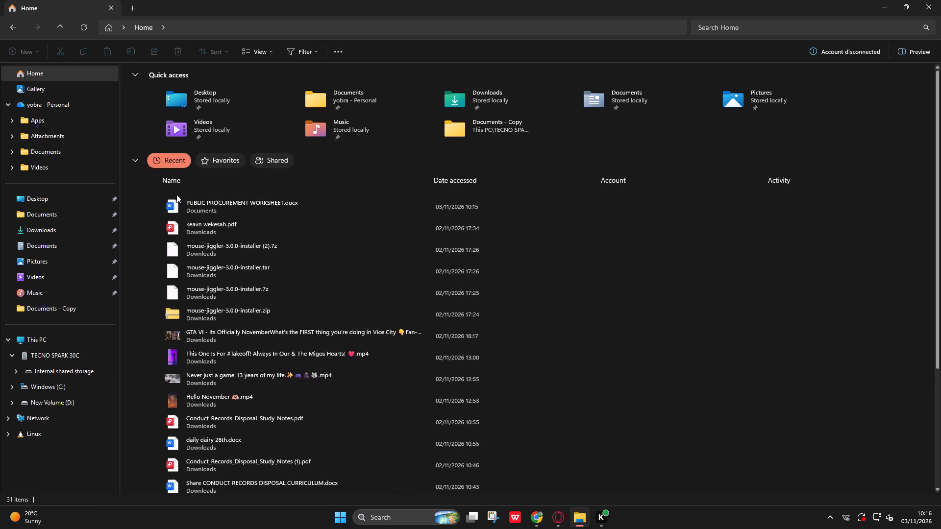
pyautogui.click(423, 202)
pyautogui.click(415, 207)
pyautogui.moveTo(415, 207); pyautogui.dragTo(424, 203)
pyautogui.click(424, 203)
pyautogui.click(424, 203)
pyautogui.rightClick(424, 203)
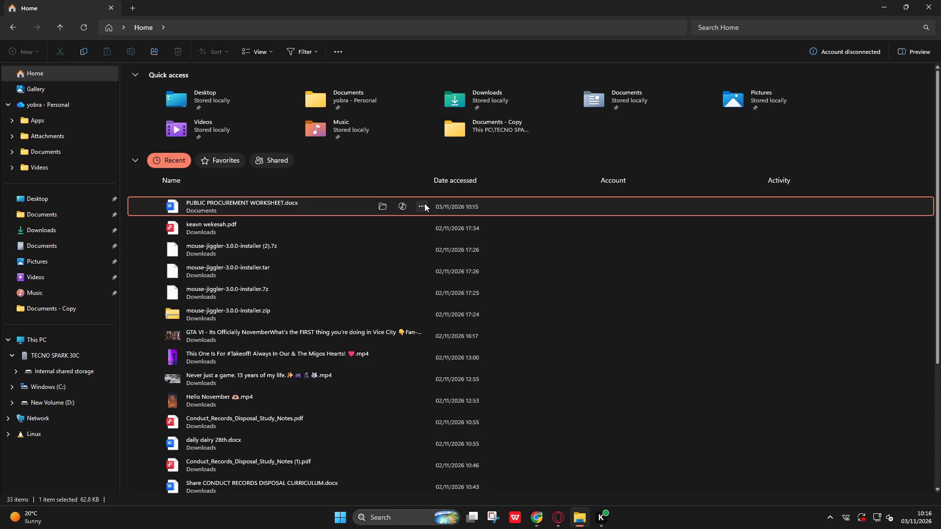
pyautogui.rightClick(424, 203)
pyautogui.click(424, 203)
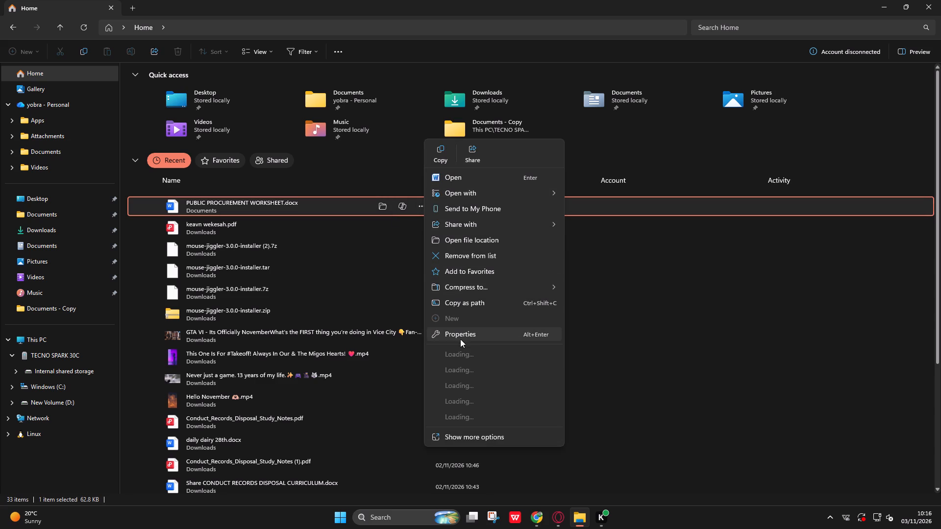
pyautogui.click(483, 439)
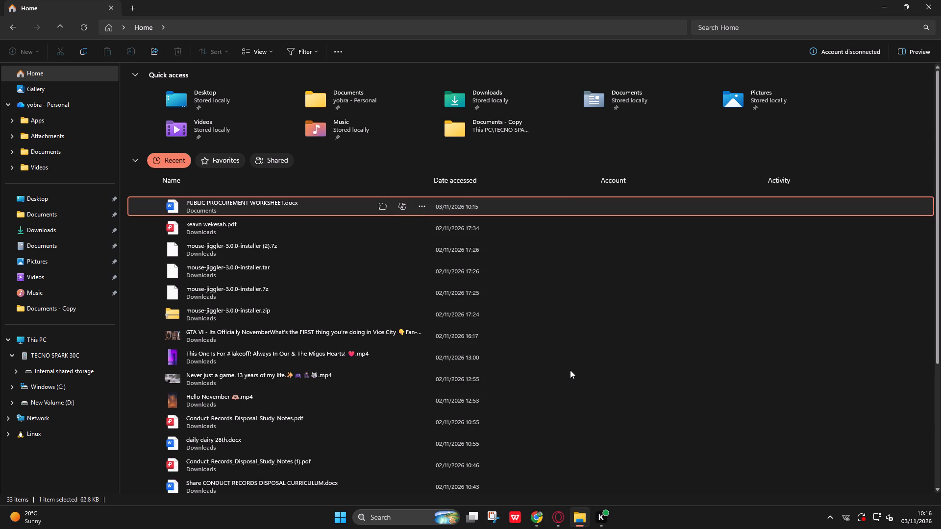
pyautogui.click(421, 205)
pyautogui.click(501, 452)
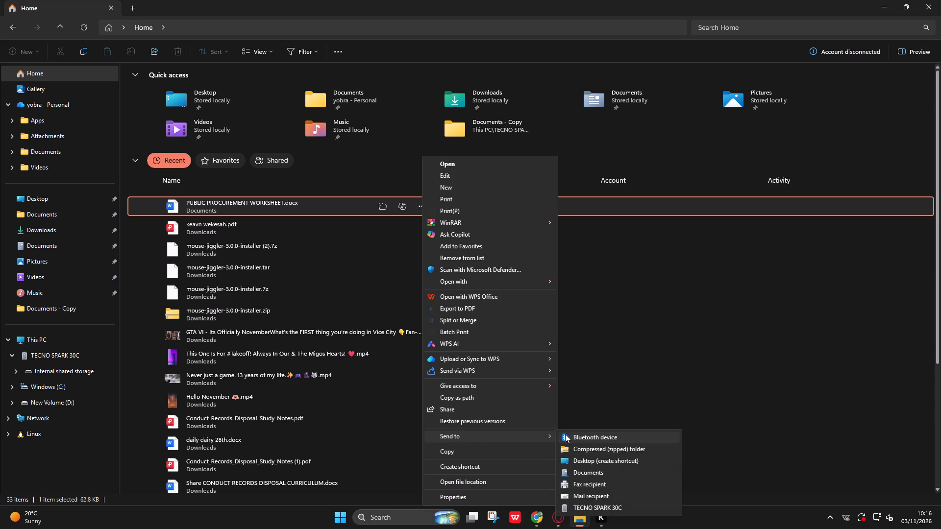
pyautogui.click(601, 469)
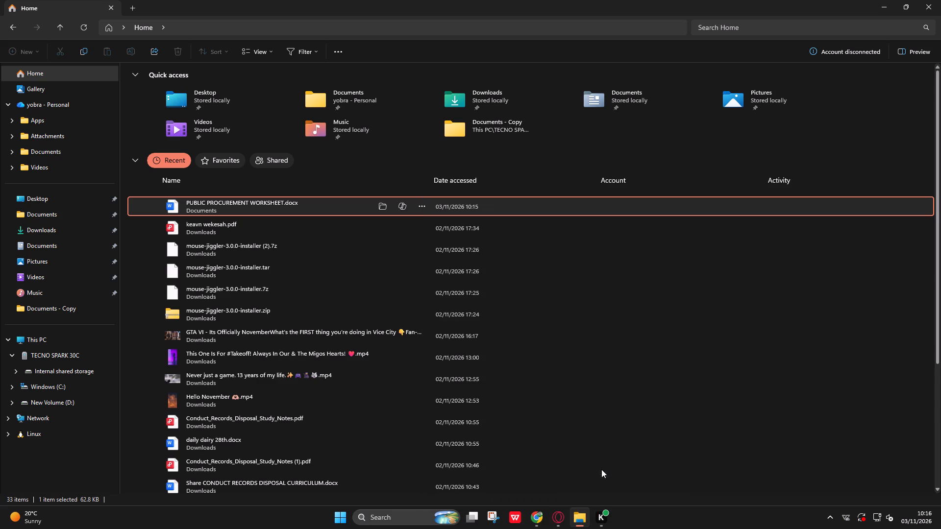
# Send the PUBLIC PROCUREMENT WORKSHEET - Copy file from the local Documents folder to the TECNO SPARK 30C phone and close File Explorer.
pyautogui.click(36, 250)
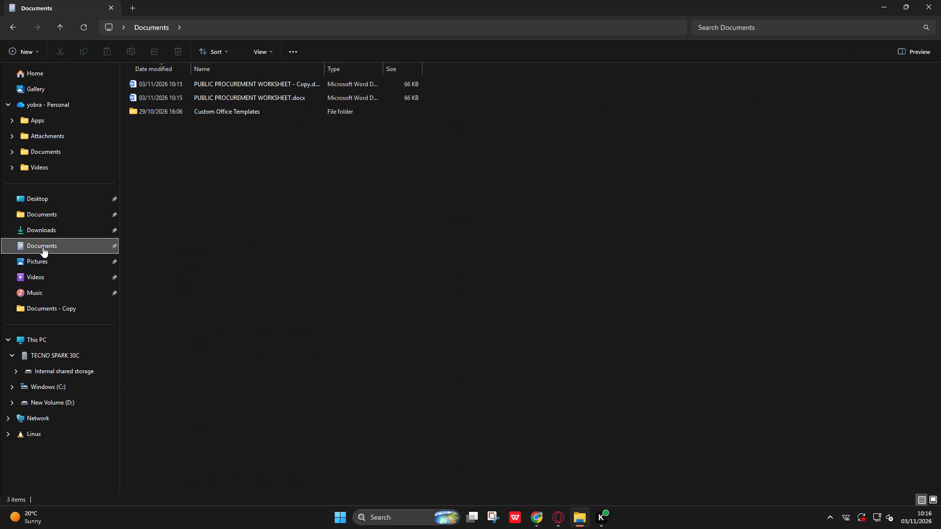
pyautogui.rightClick(191, 83)
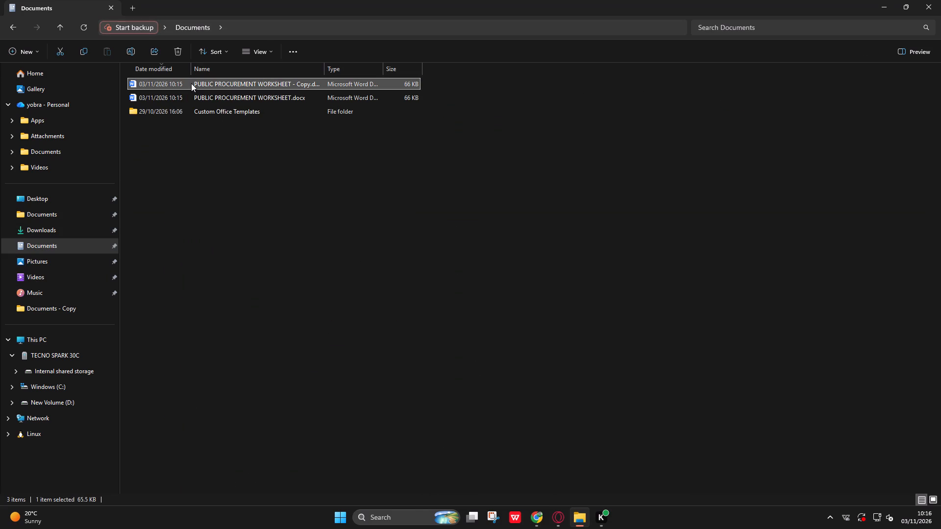
pyautogui.click(191, 83)
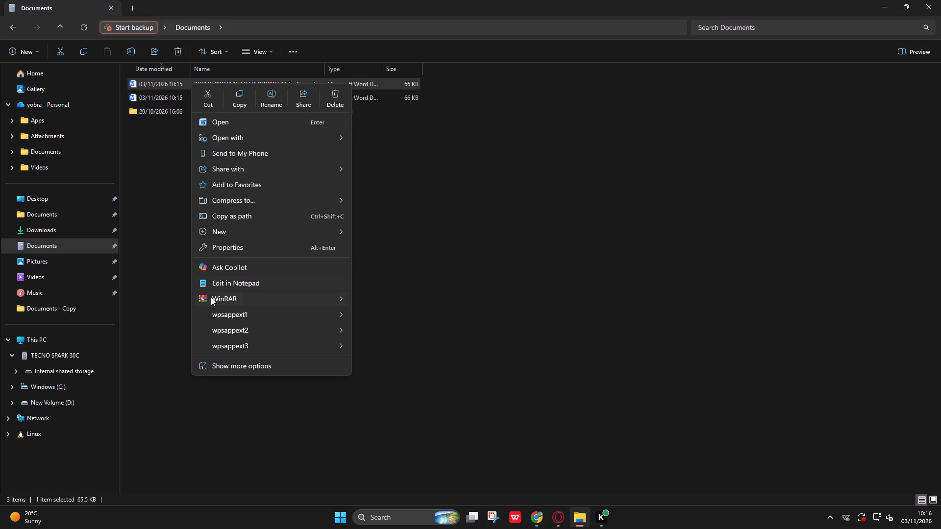
pyautogui.click(235, 368)
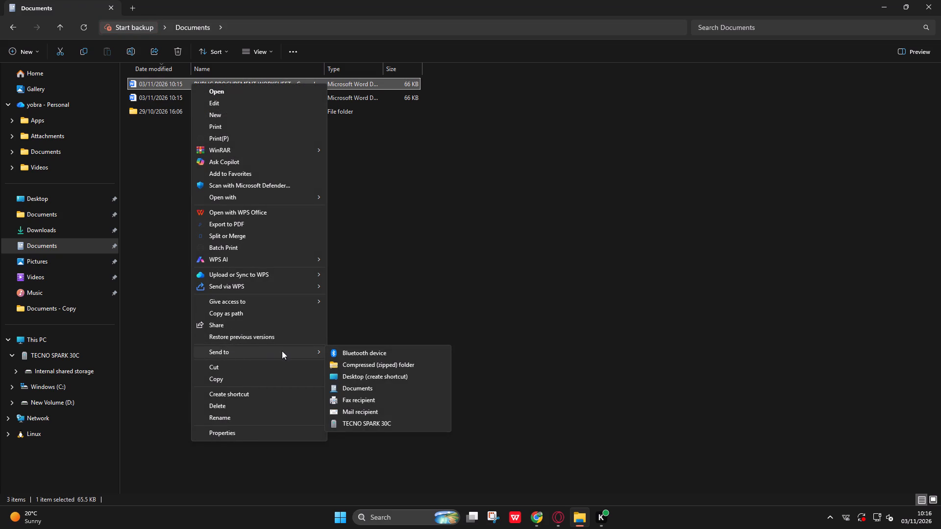
pyautogui.click(366, 424)
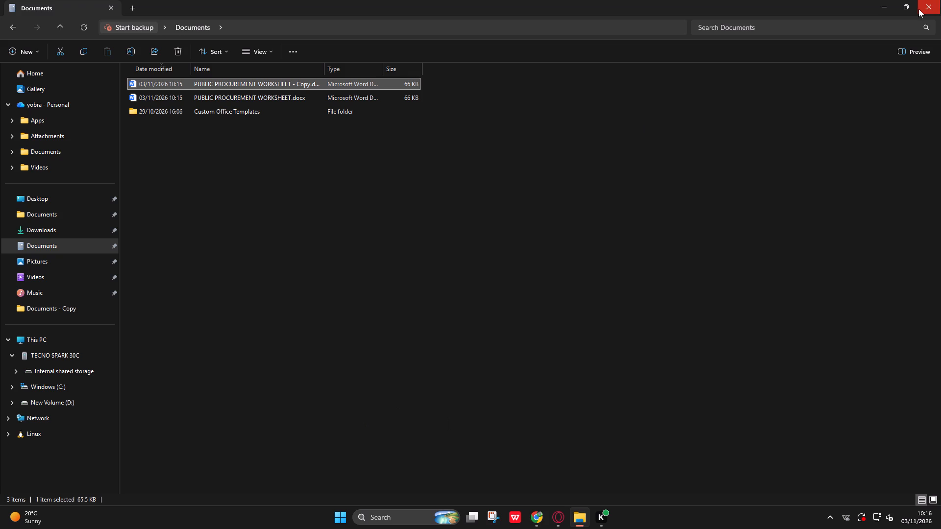
pyautogui.click(935, 3)
# Reopen File Explorer and remove PUBLIC PROCUREMENT WORKSHEET.docx from the list of recent files.
pyautogui.click(843, 313)
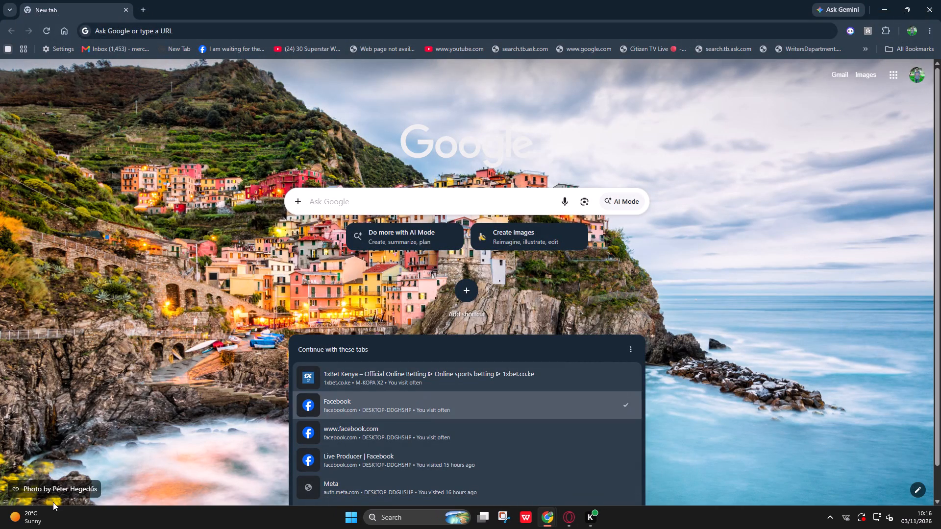
pyautogui.click(649, 334)
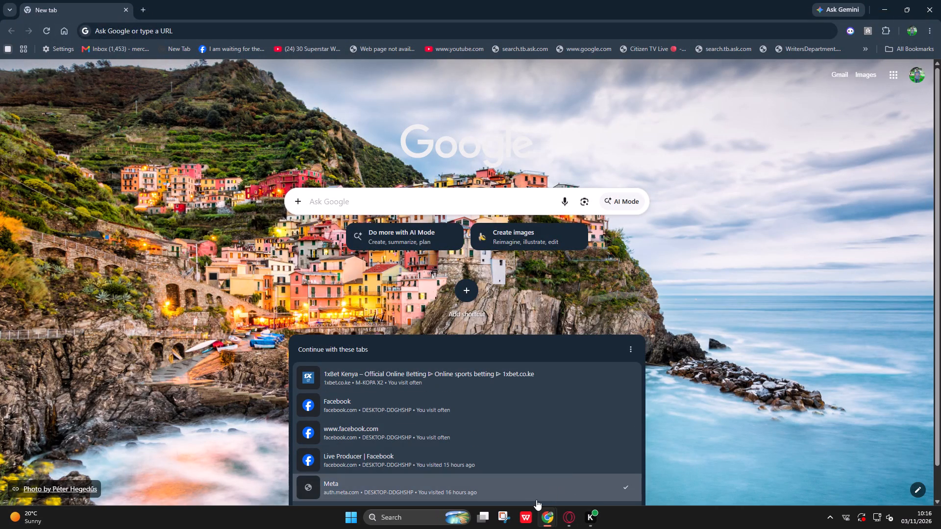
pyautogui.click(457, 518)
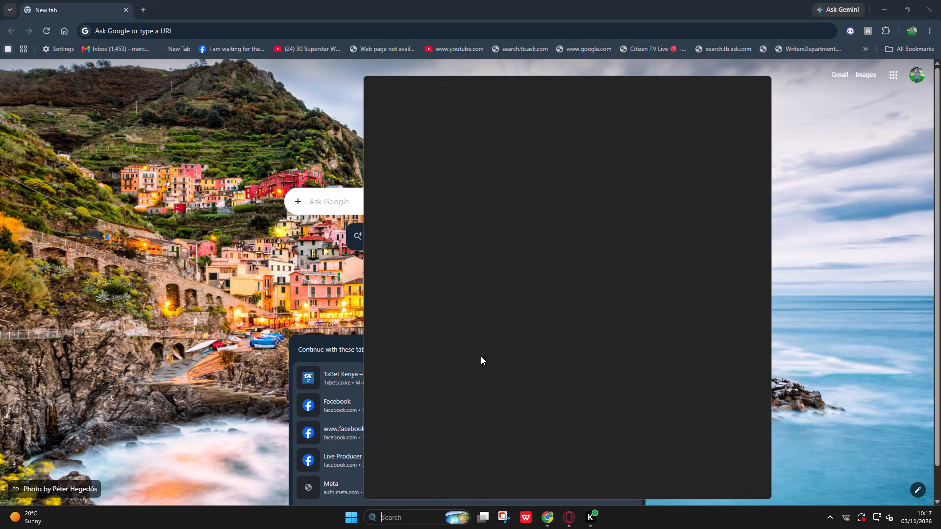
pyautogui.doubleClick(596, 314)
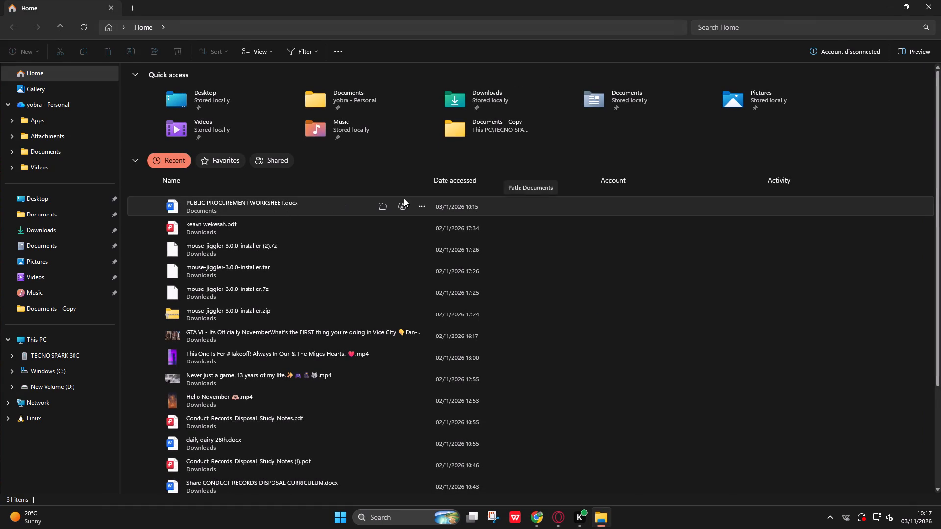
pyautogui.click(424, 206)
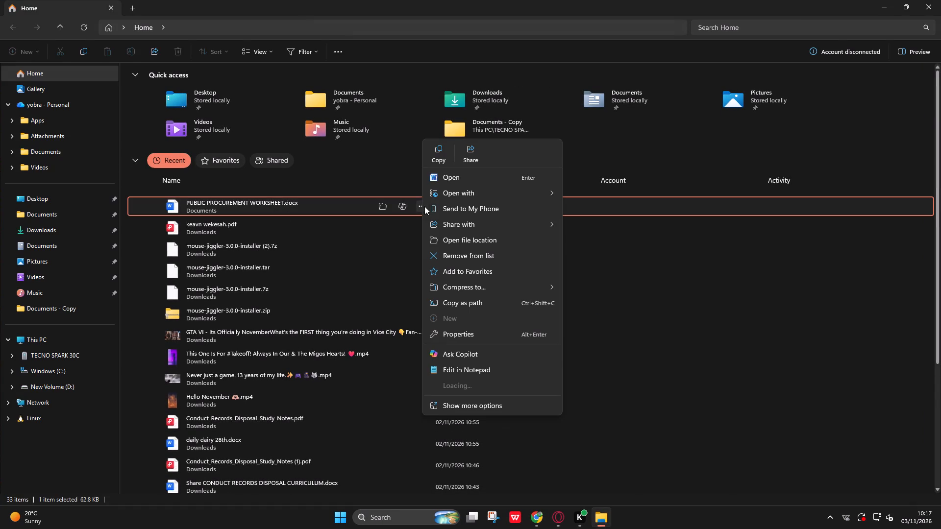
pyautogui.click(476, 253)
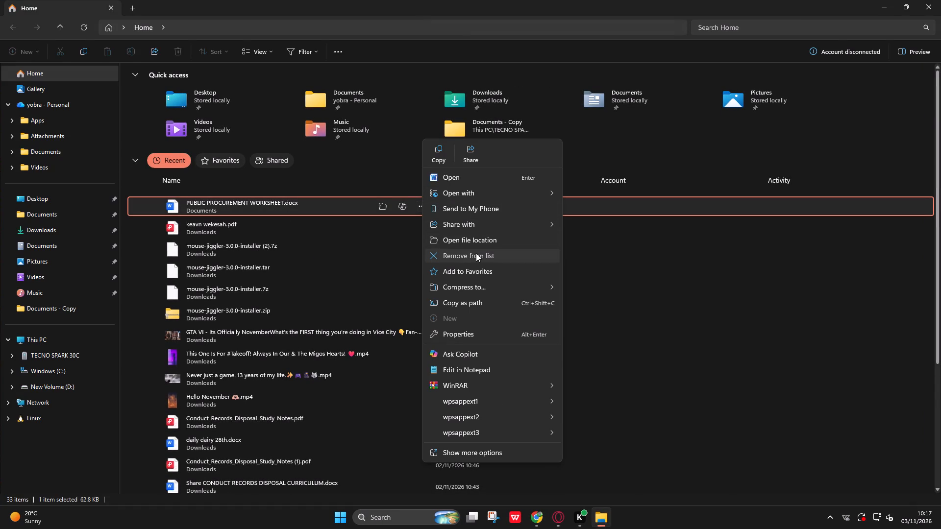
# Delete PUBLIC PROCUREMENT WORKSHEET - Copy and PUBLIC PROCUREMENT WORKSHEET.docx from the local Documents folder, and close File Explorer.
pyautogui.click(43, 89)
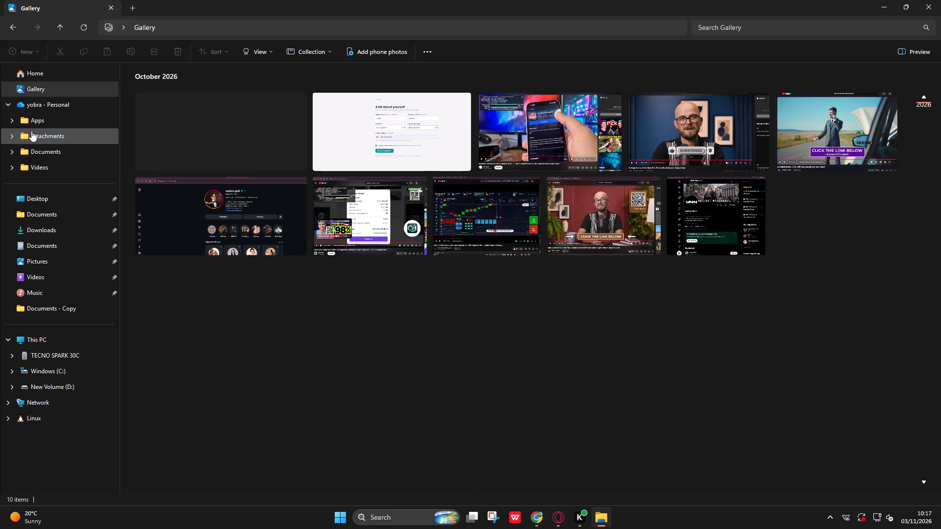
pyautogui.click(50, 251)
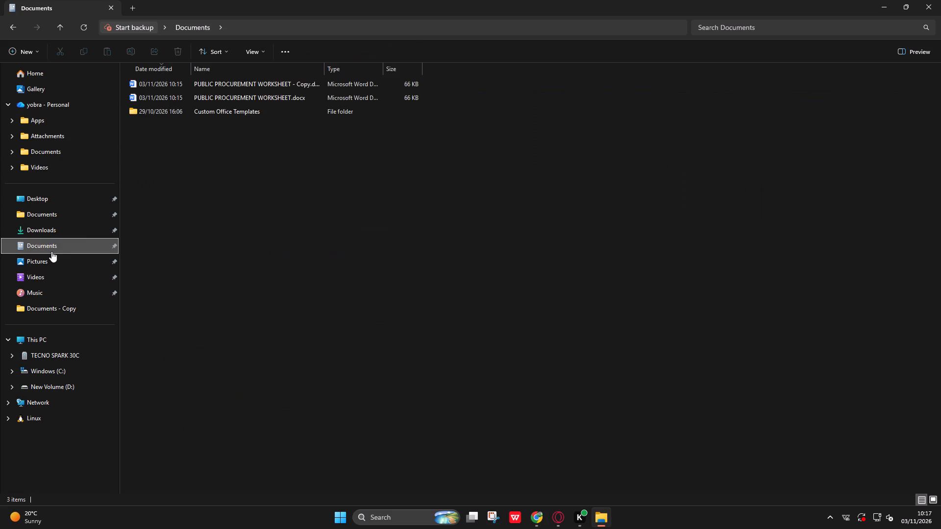
pyautogui.click(320, 82)
pyautogui.rightClick(320, 82)
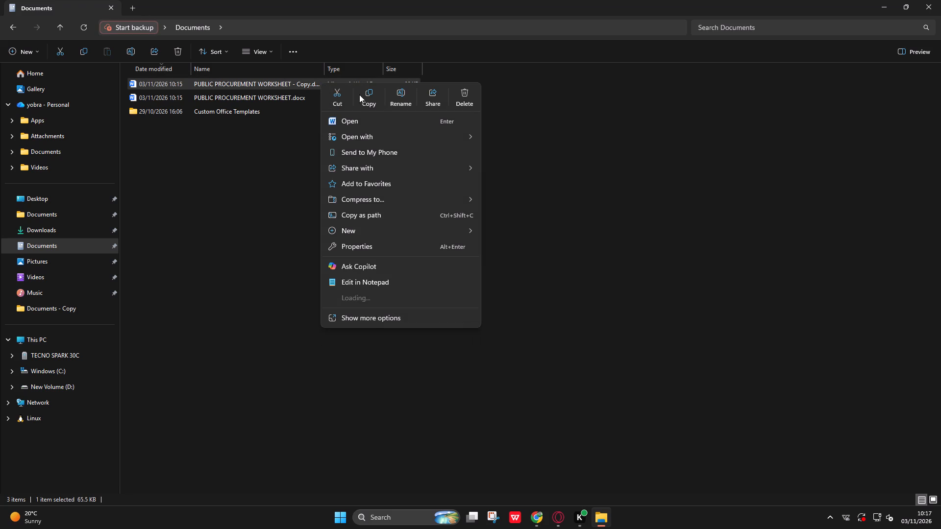
pyautogui.click(464, 96)
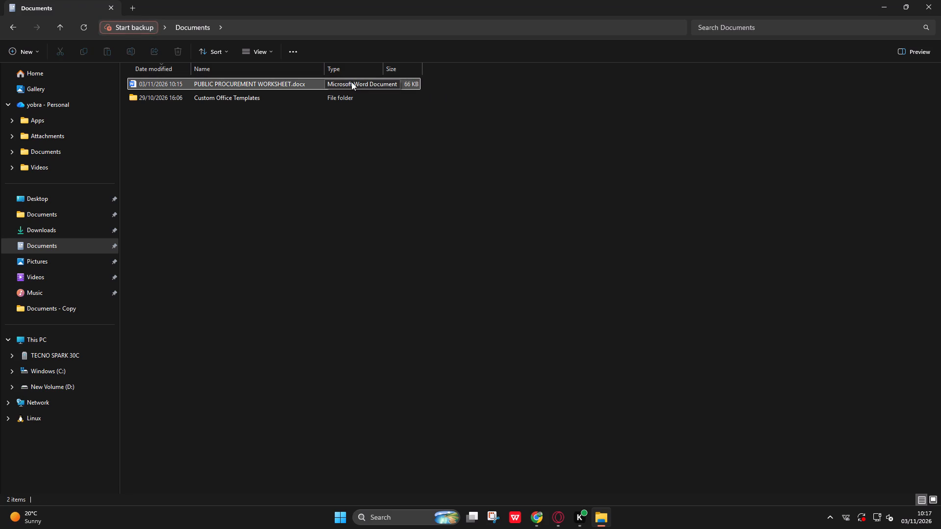
pyautogui.rightClick(351, 82)
pyautogui.rightClick(323, 82)
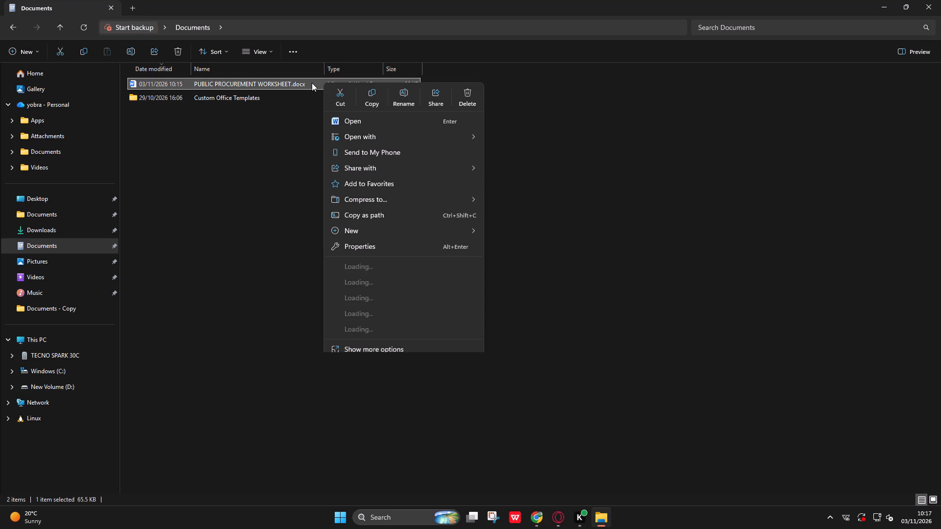
pyautogui.click(464, 96)
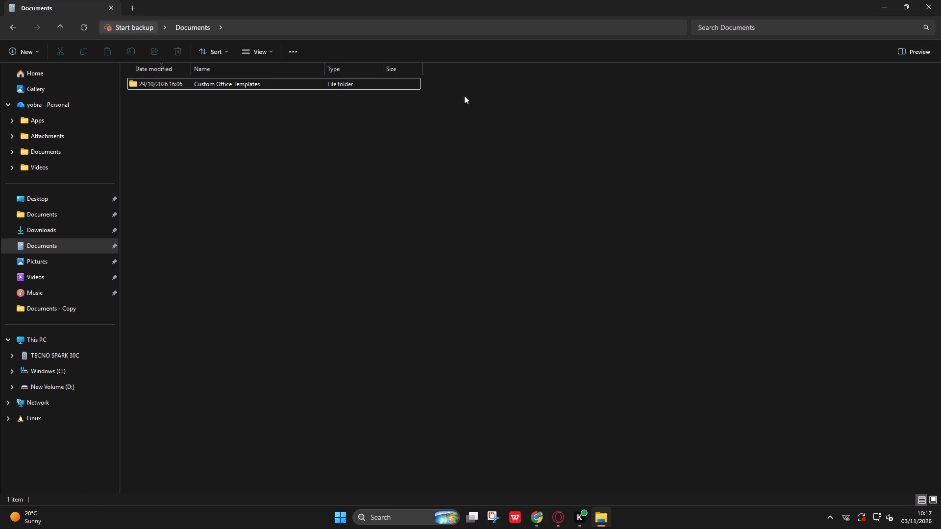
pyautogui.click(925, 8)
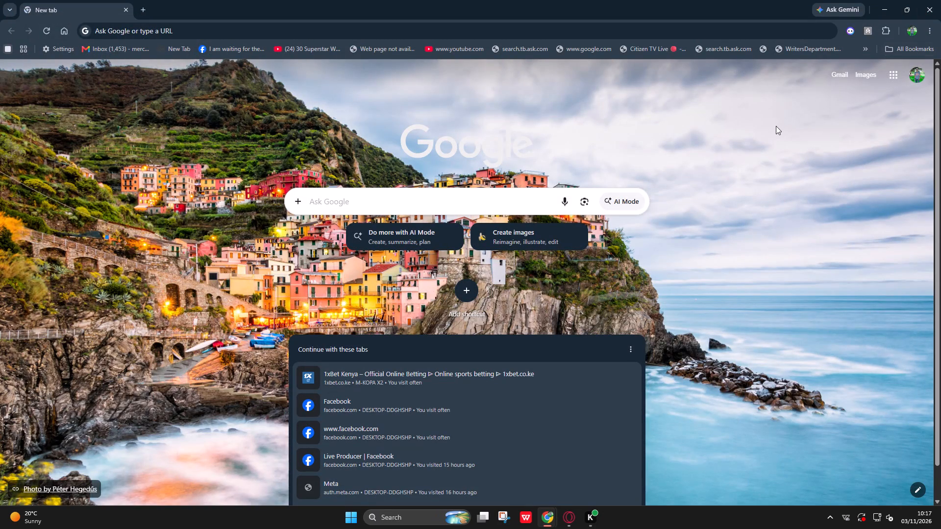